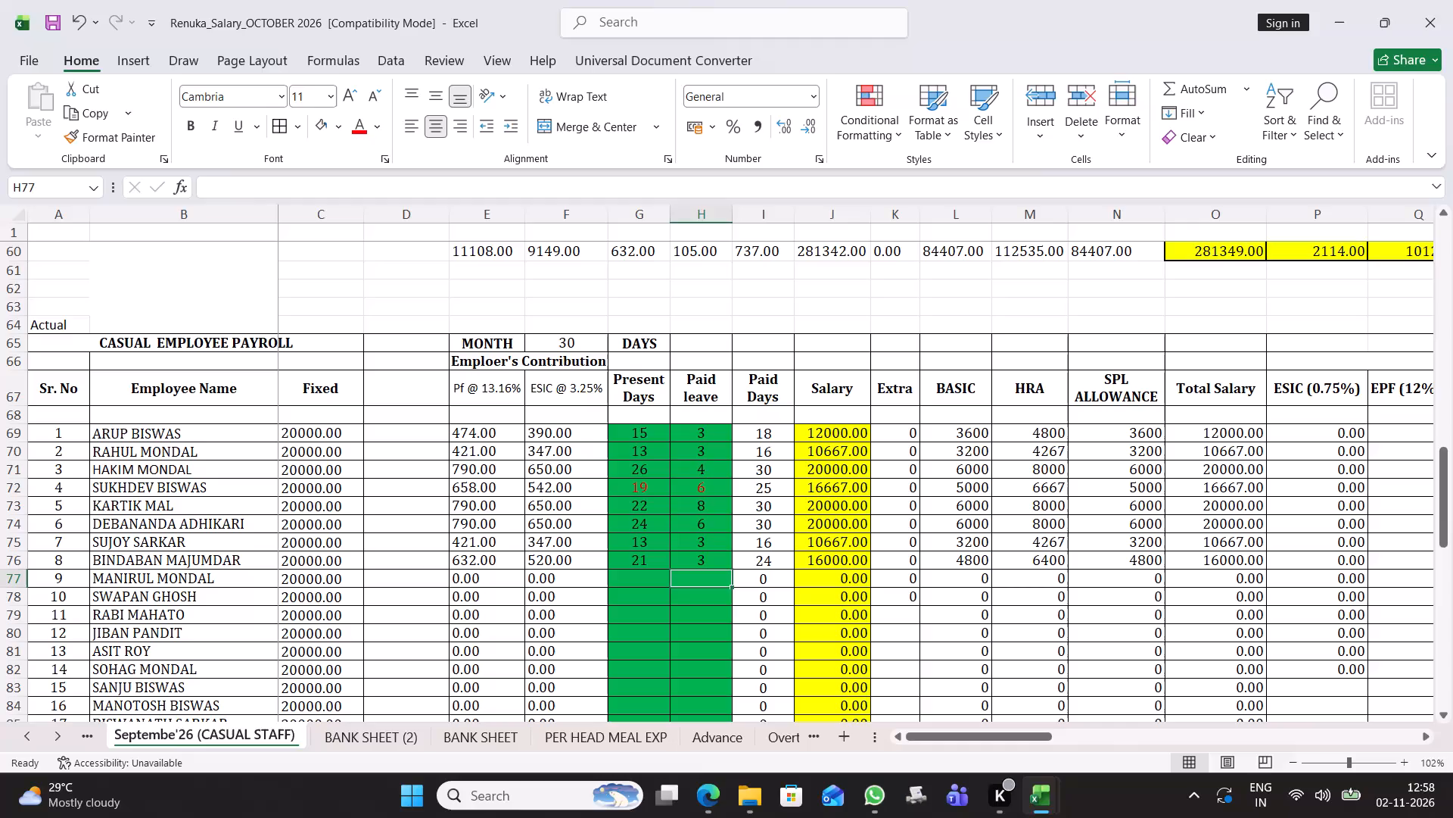
Clear the Present Days and Paid leave entries for Sr. No 1 to 8 in the lower casual employee payroll table.
{"action": "left_click_drag", "start_coordinate": [630, 428], "coordinate": [708, 557]}
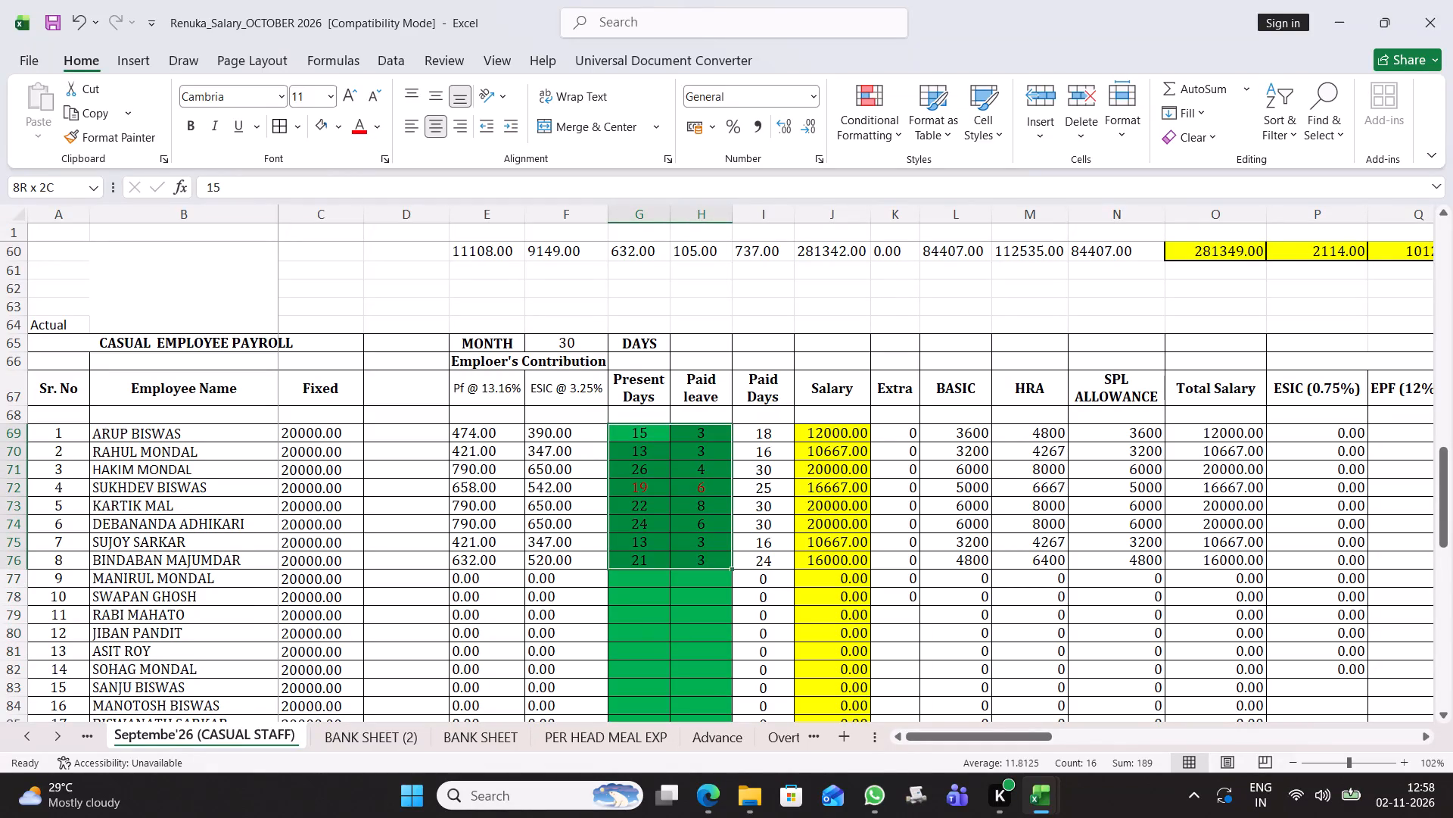
{"action": "left_click_drag", "start_coordinate": [708, 557], "coordinate": [707, 560]}
{"action": "key", "text": "Delete"}
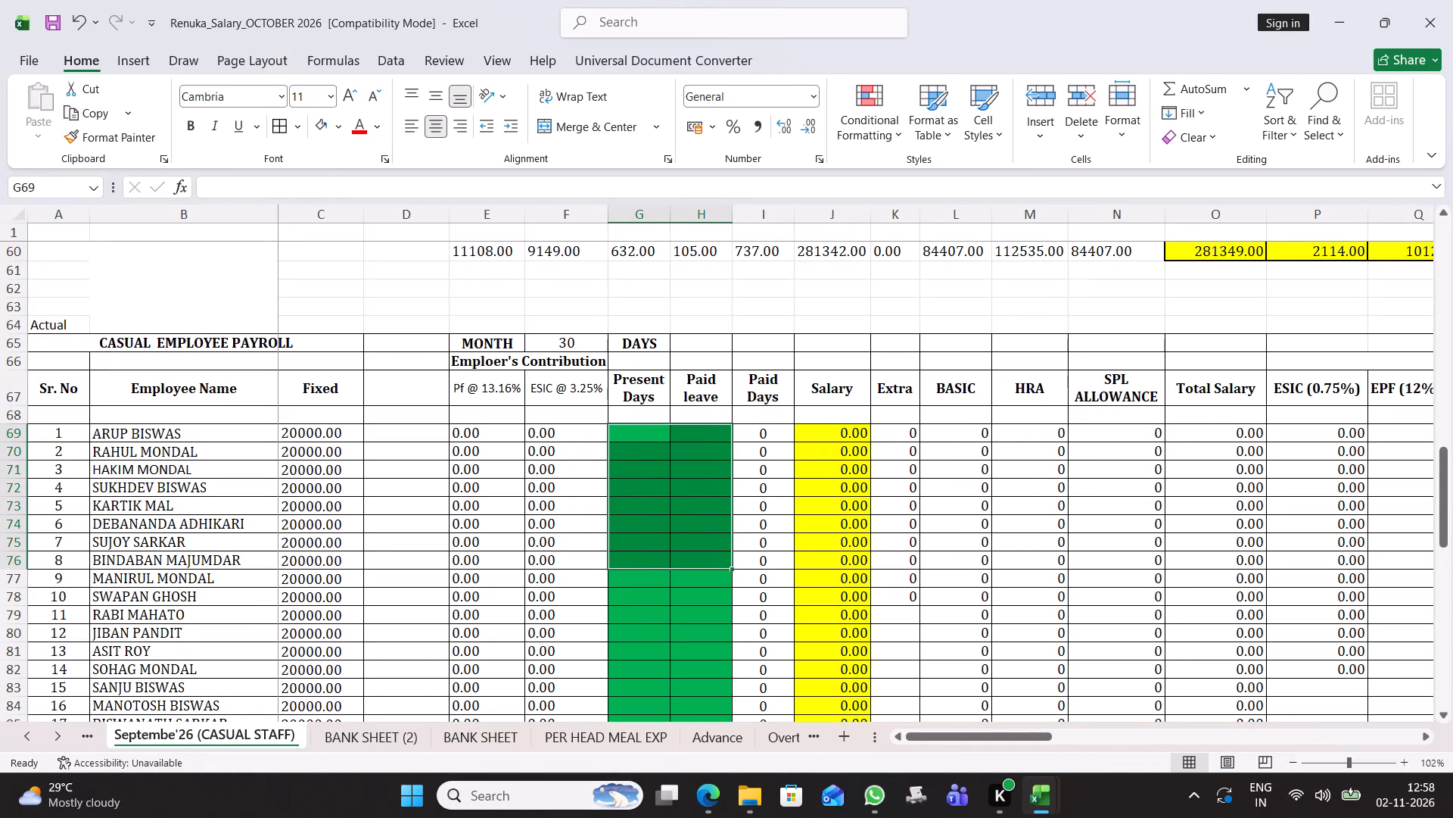
Enter 15 present days, taken from the October attendance book, and 7 paid leave days for Sr. No 1.
{"action": "left_click", "coordinate": [636, 431]}
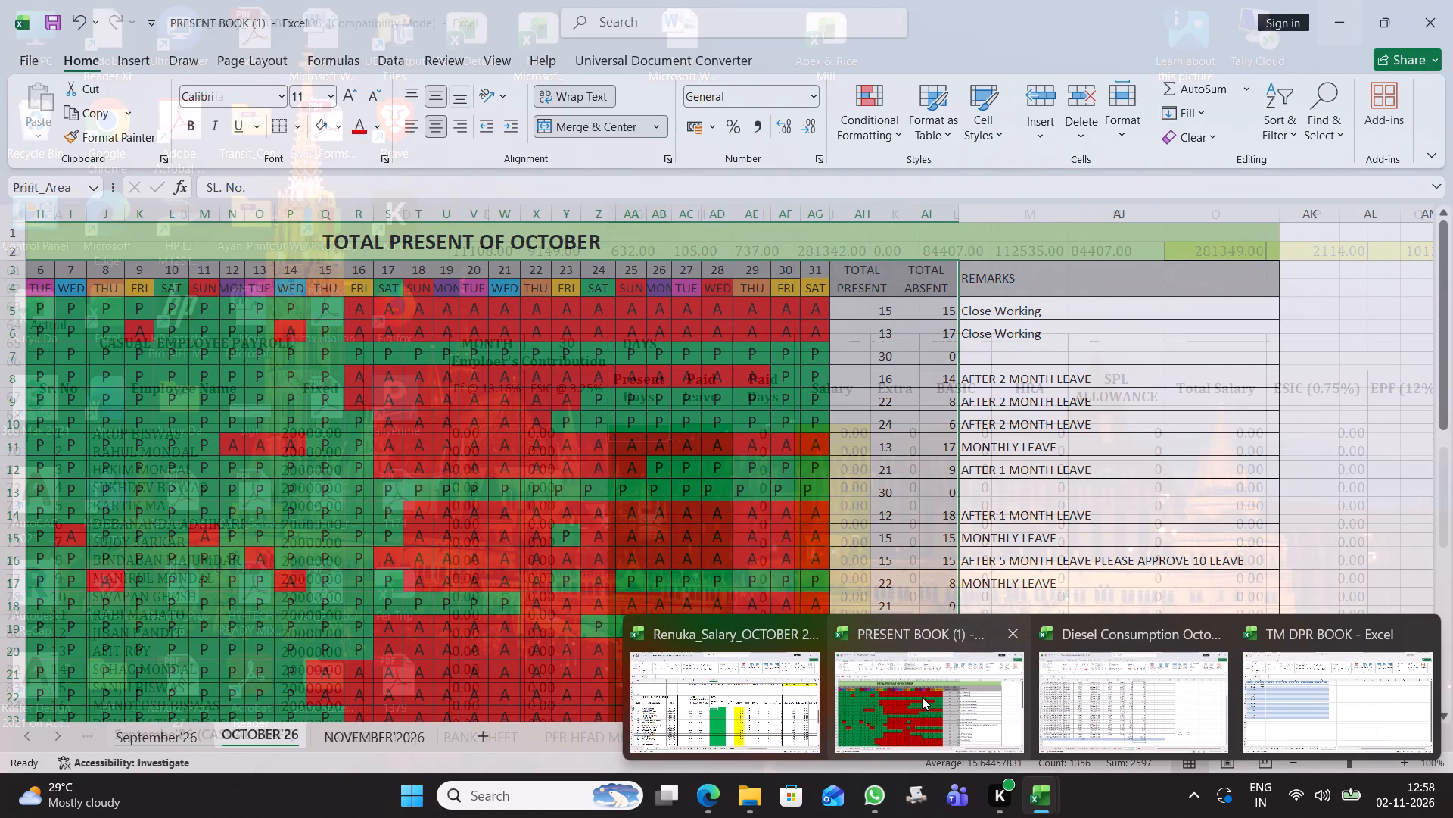
{"action": "type", "text": "15"}
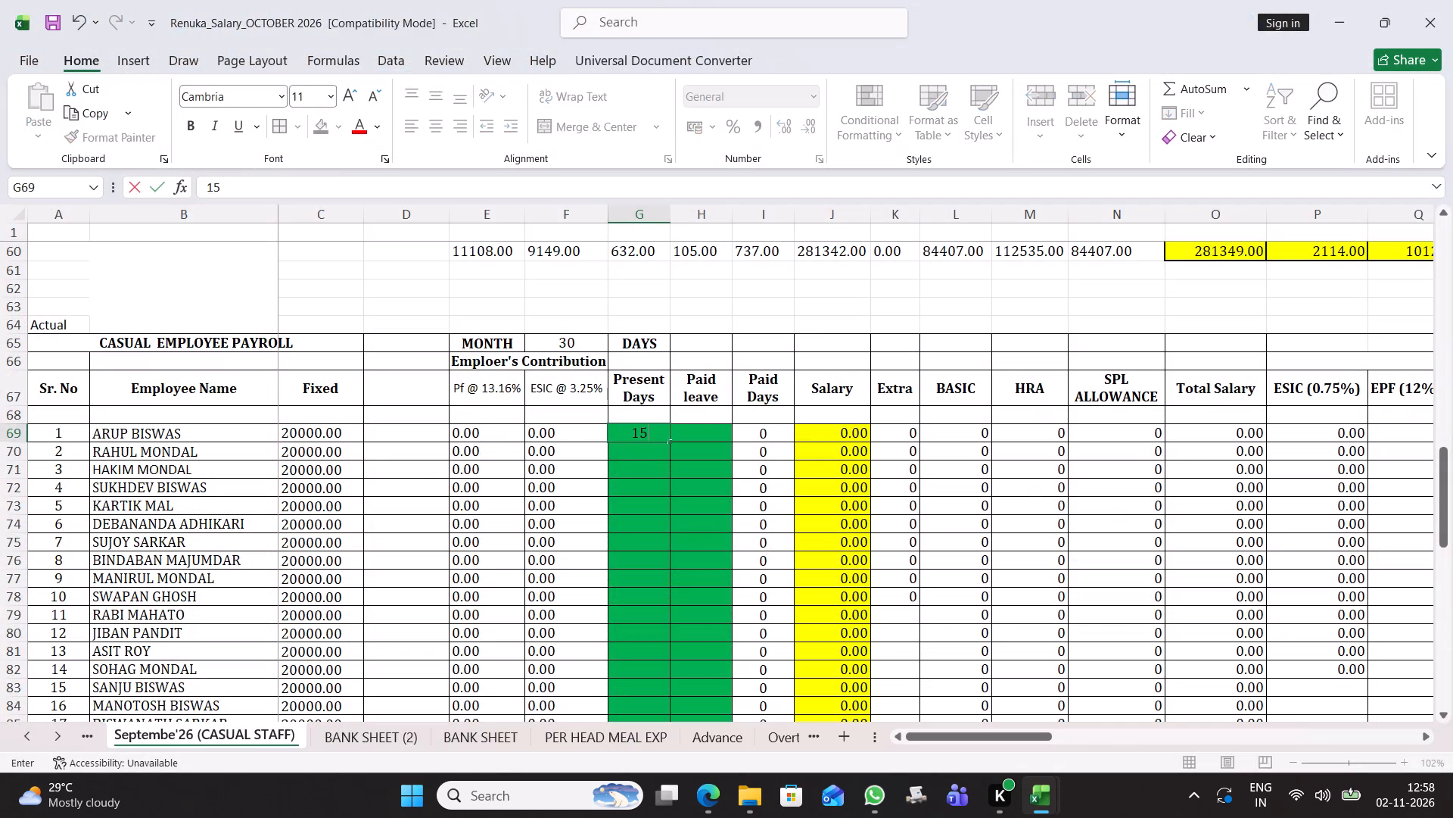
{"action": "key", "text": "Right"}
{"action": "key", "text": "7"}
{"action": "key", "text": "Return"}
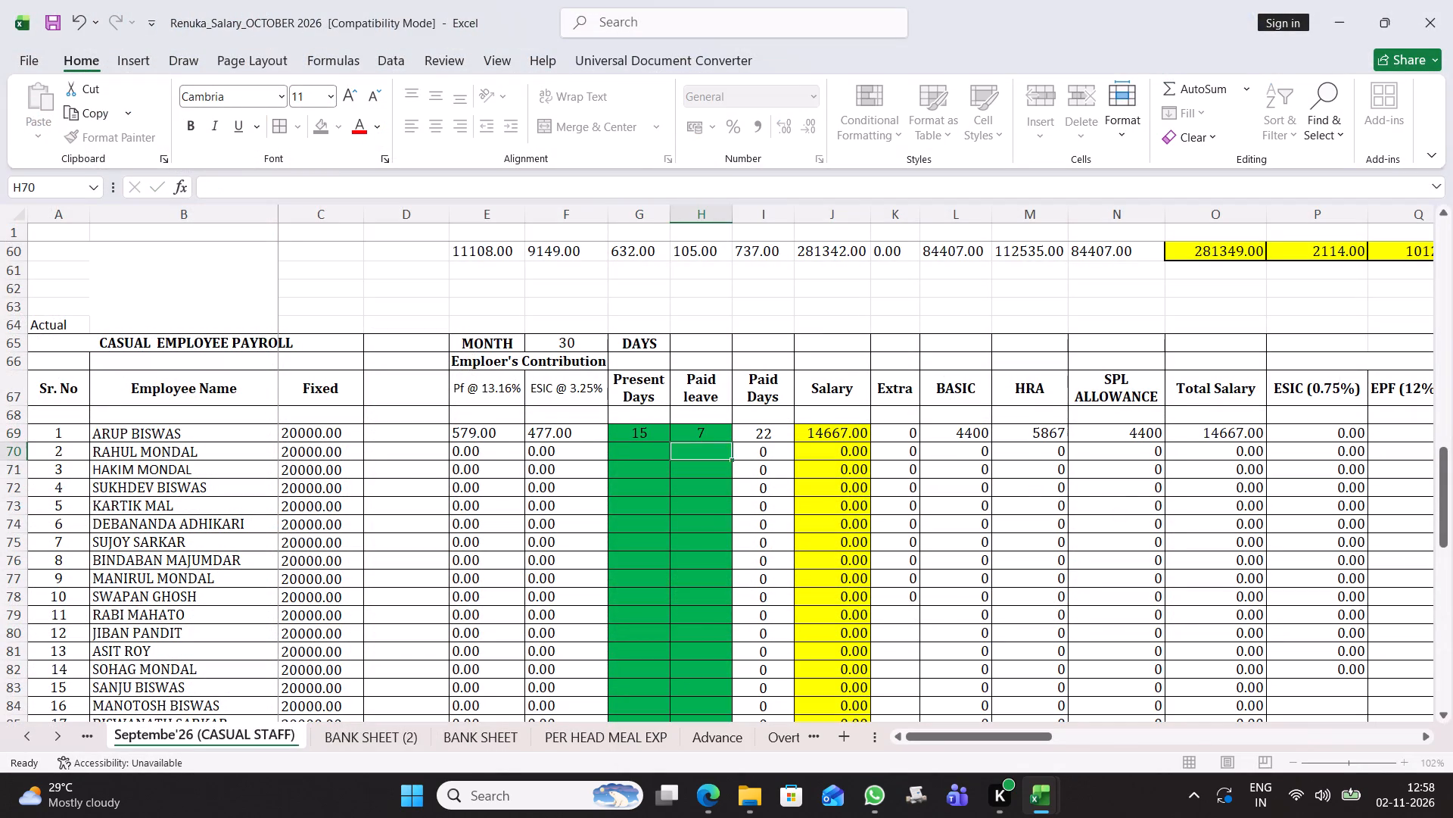
Enter 13 present days for the employee at Sr. No 2.
{"action": "key", "text": "Left"}
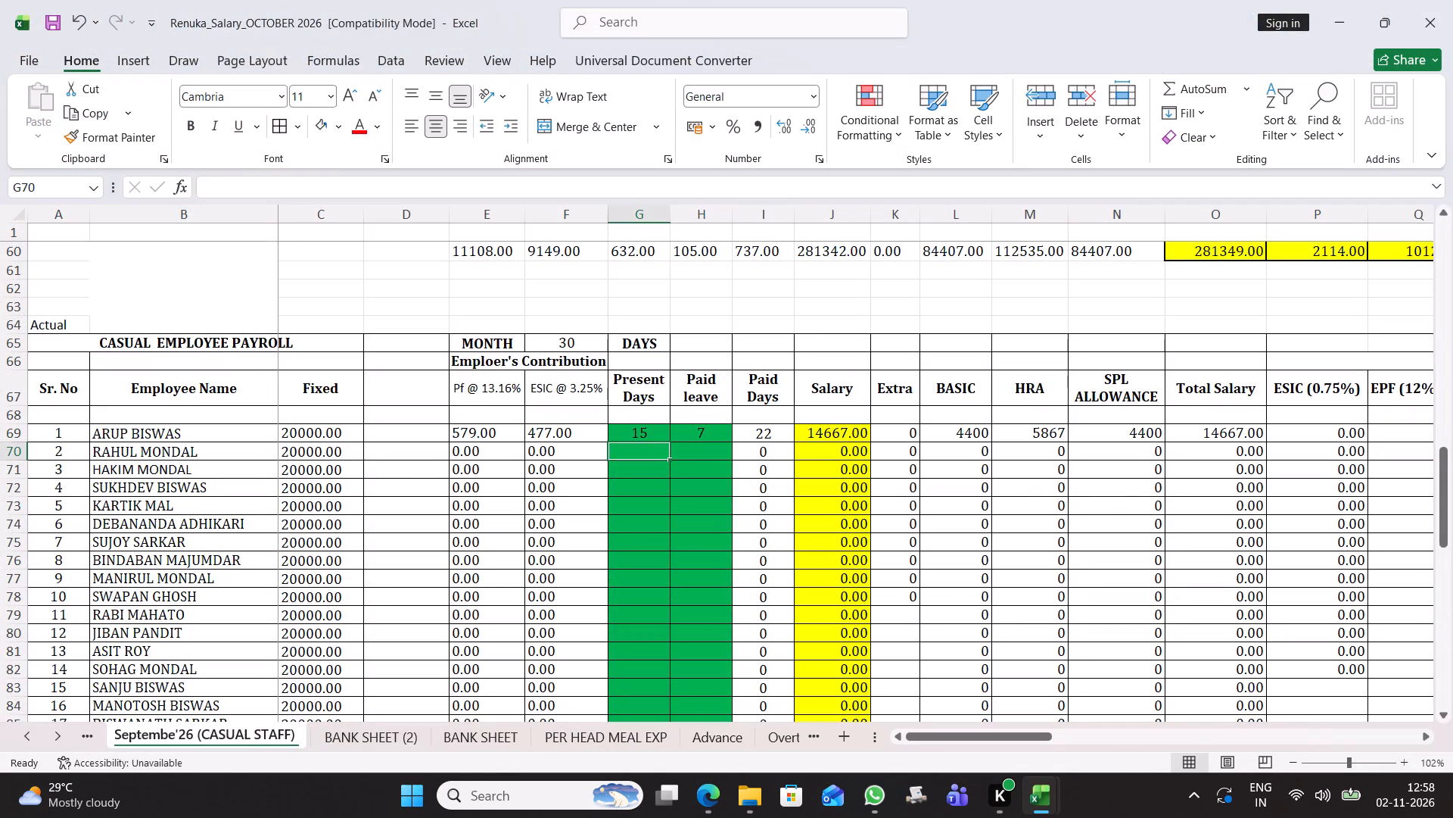
{"action": "type", "text": "13"}
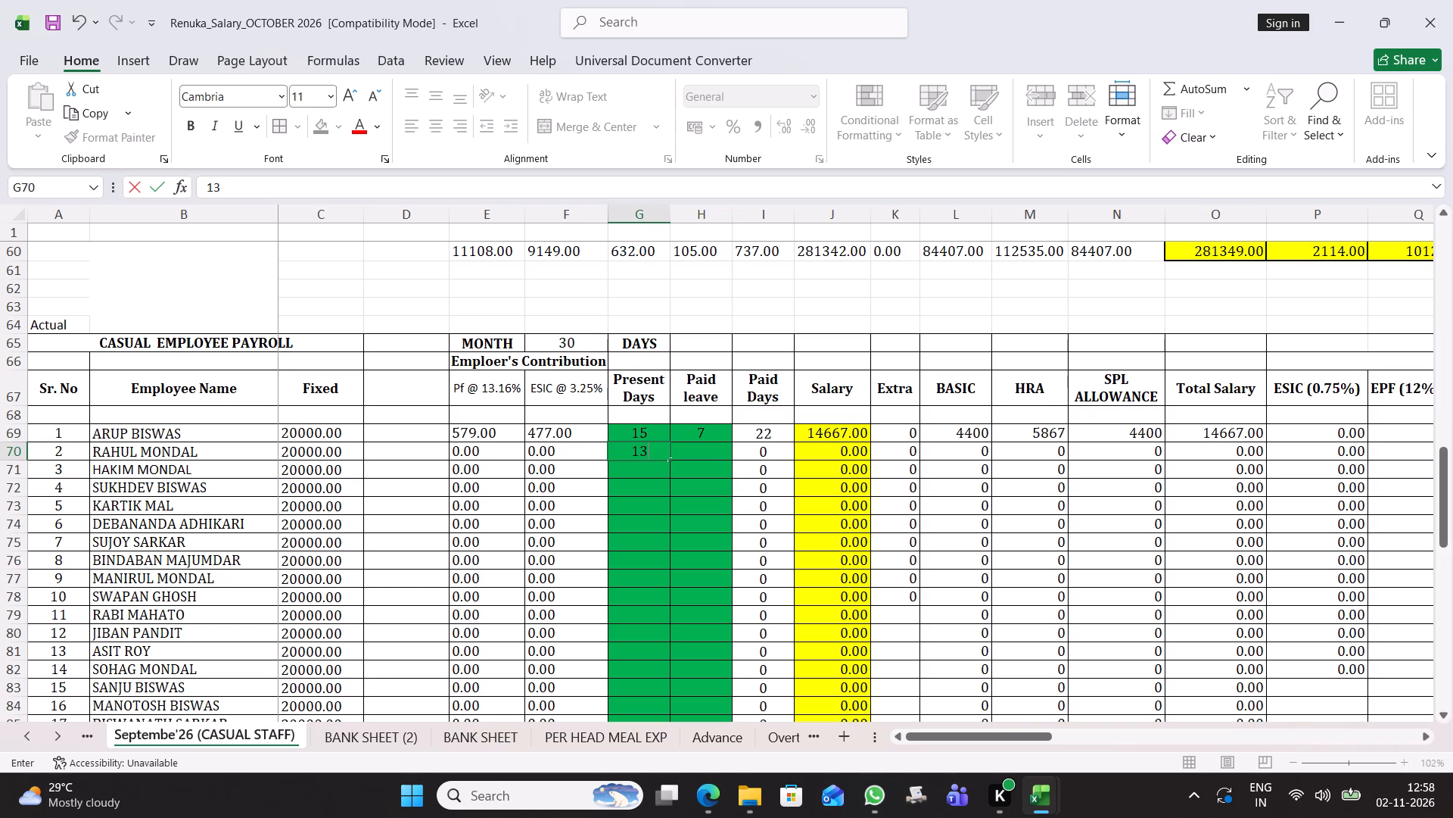
{"action": "key", "text": "Up"}
Set the paid leave for the employee at Sr. No 1 to 6 days.
{"action": "key", "text": "Right"}
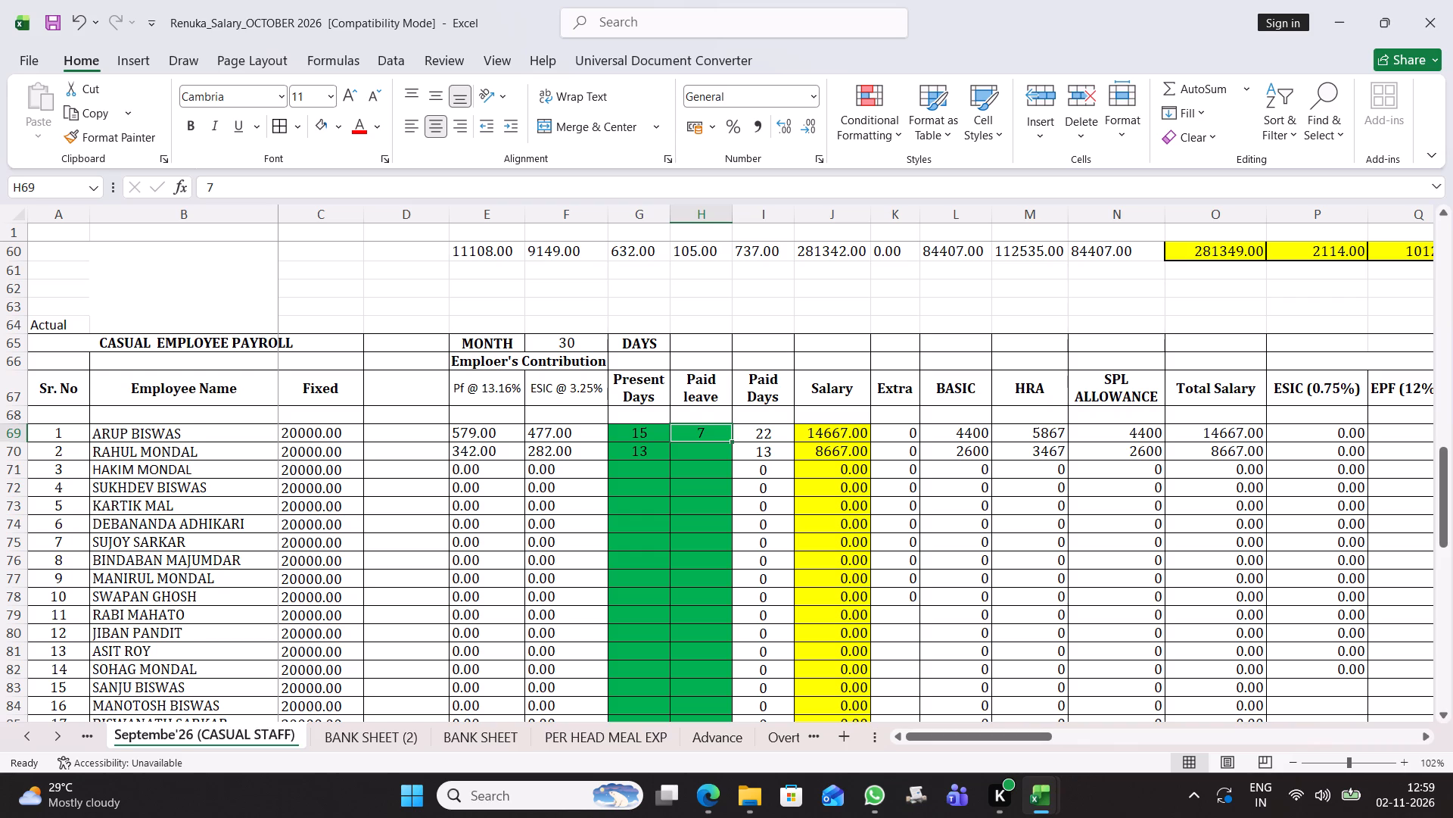
{"action": "key", "text": "BackSpace"}
{"action": "key", "text": "9"}
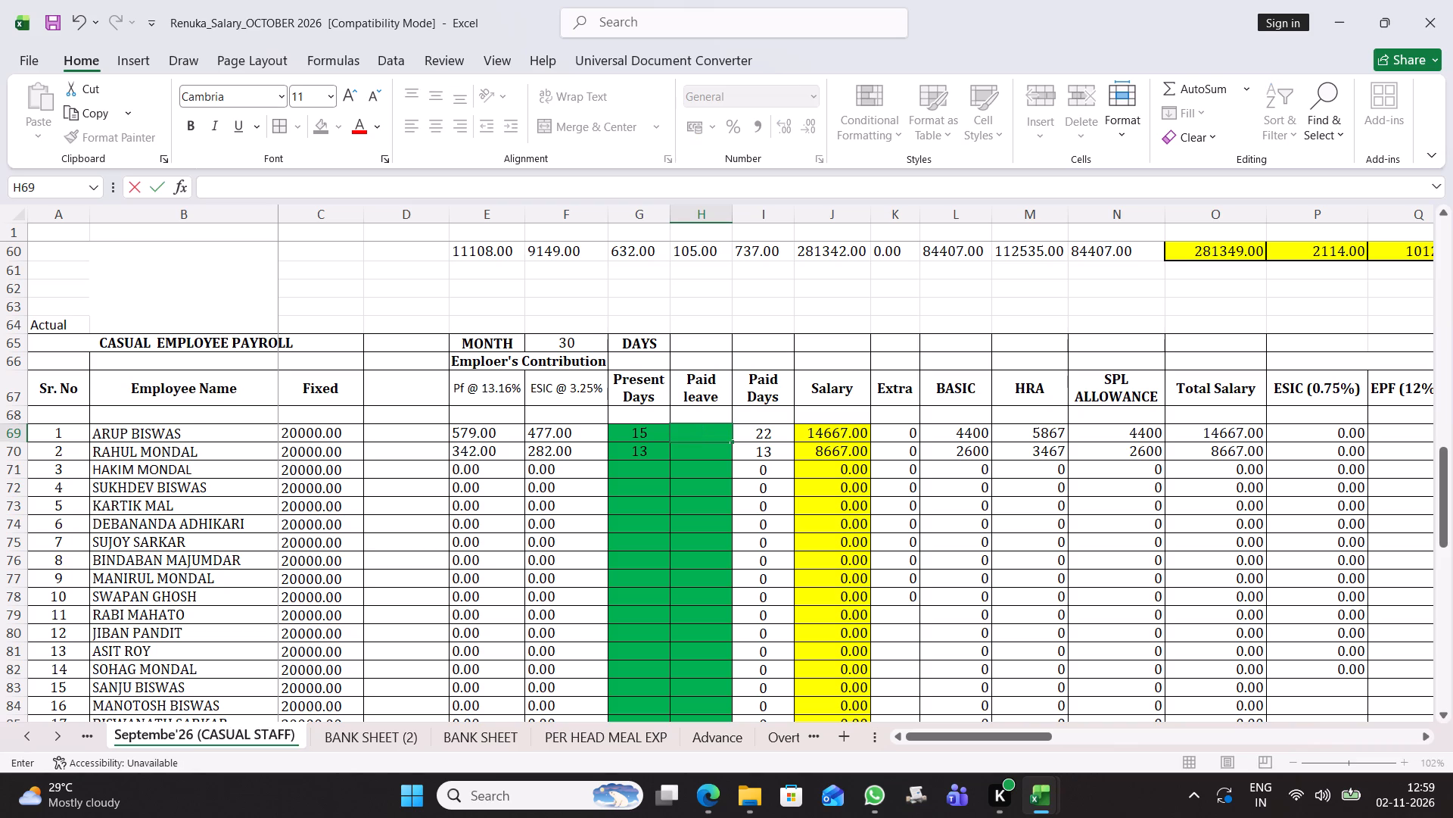
{"action": "key", "text": "BackSpace"}
{"action": "key", "text": "6"}
{"action": "key", "text": "Return"}
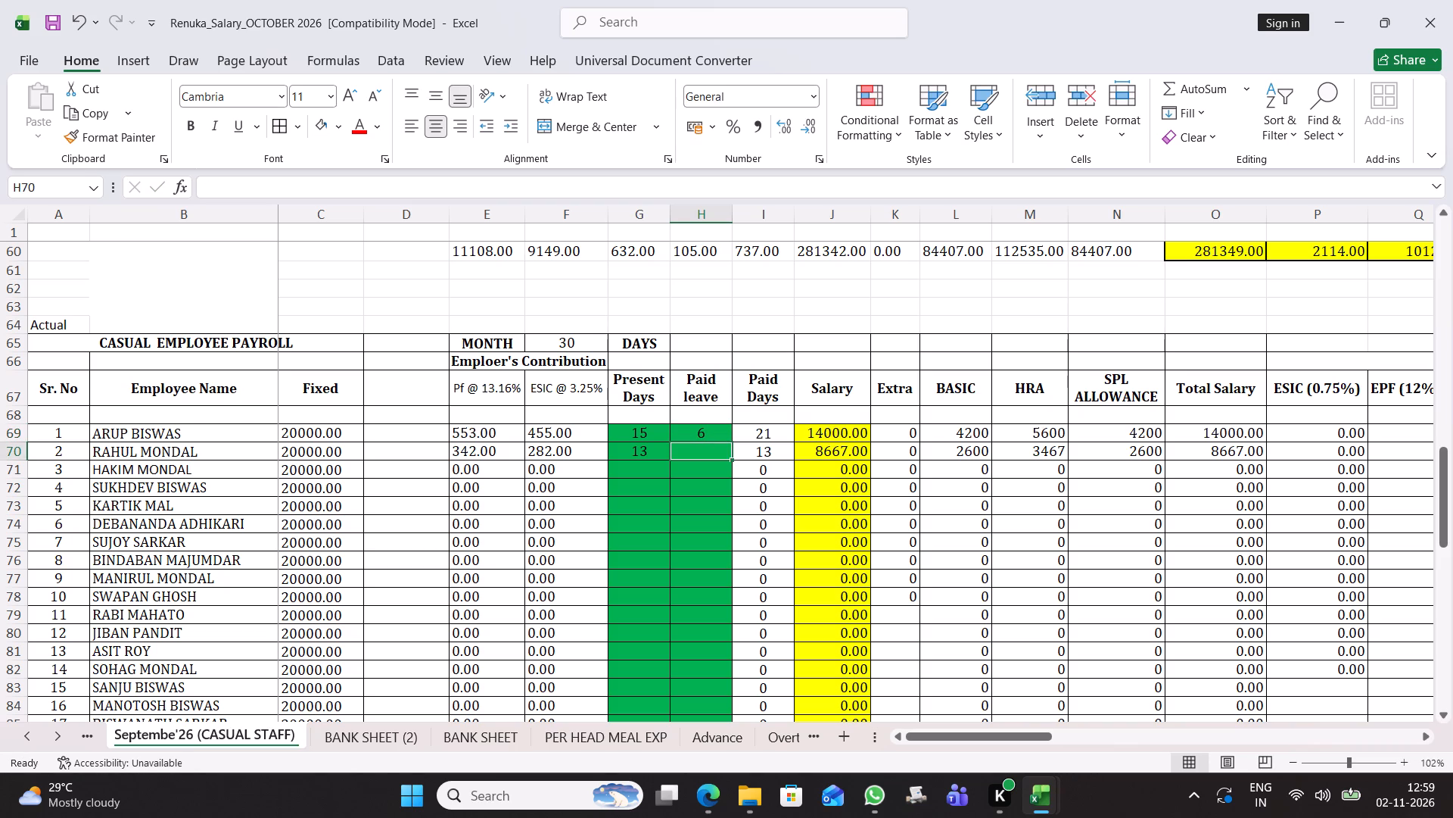
Enter 6 paid leave days for the employee at Sr. No 2.
{"action": "key", "text": "6"}
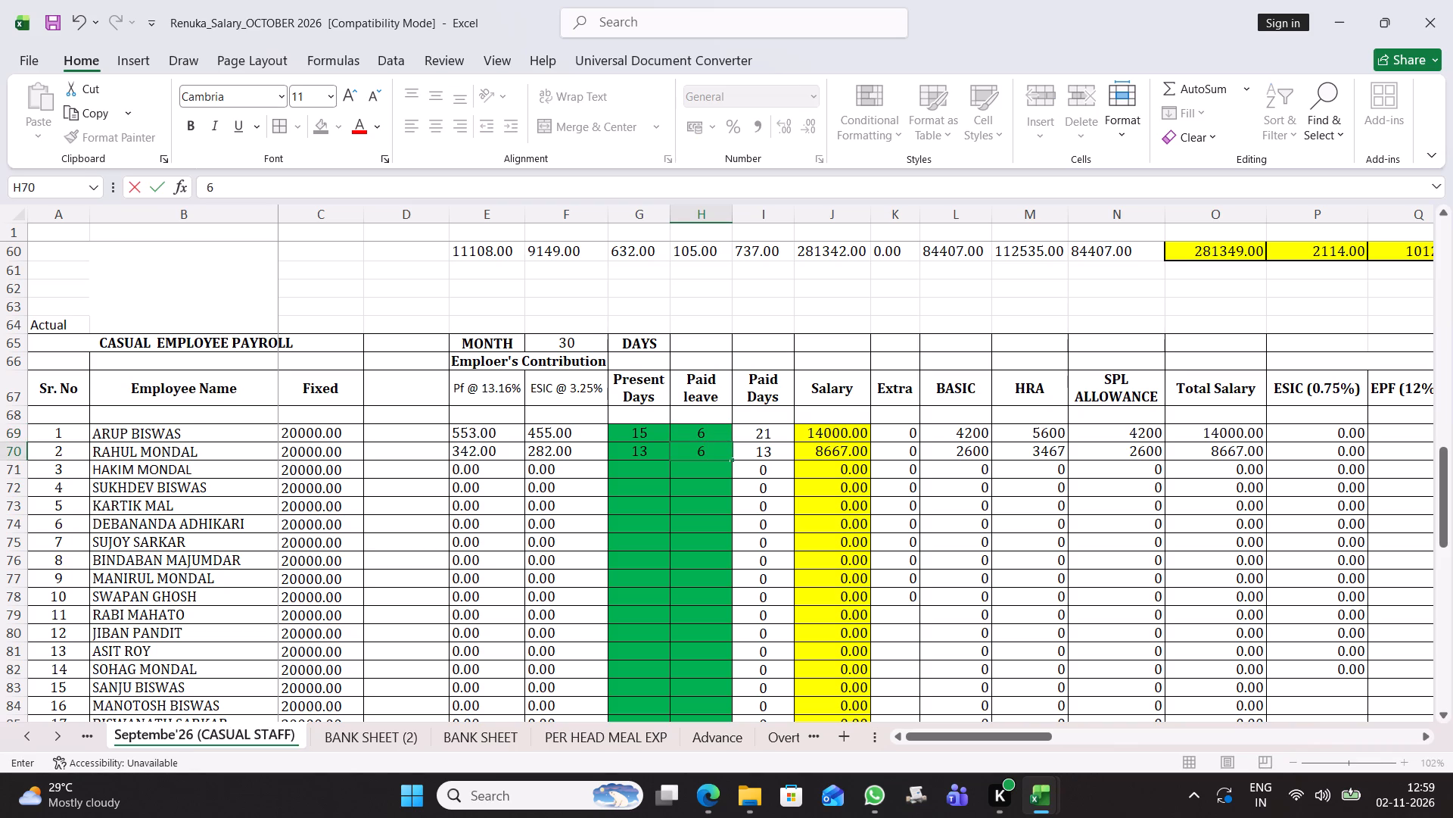
{"action": "key", "text": "Return"}
Enter 30 present days and 0 paid leave days for the employee at Sr. No 3.
{"action": "key", "text": "Left"}
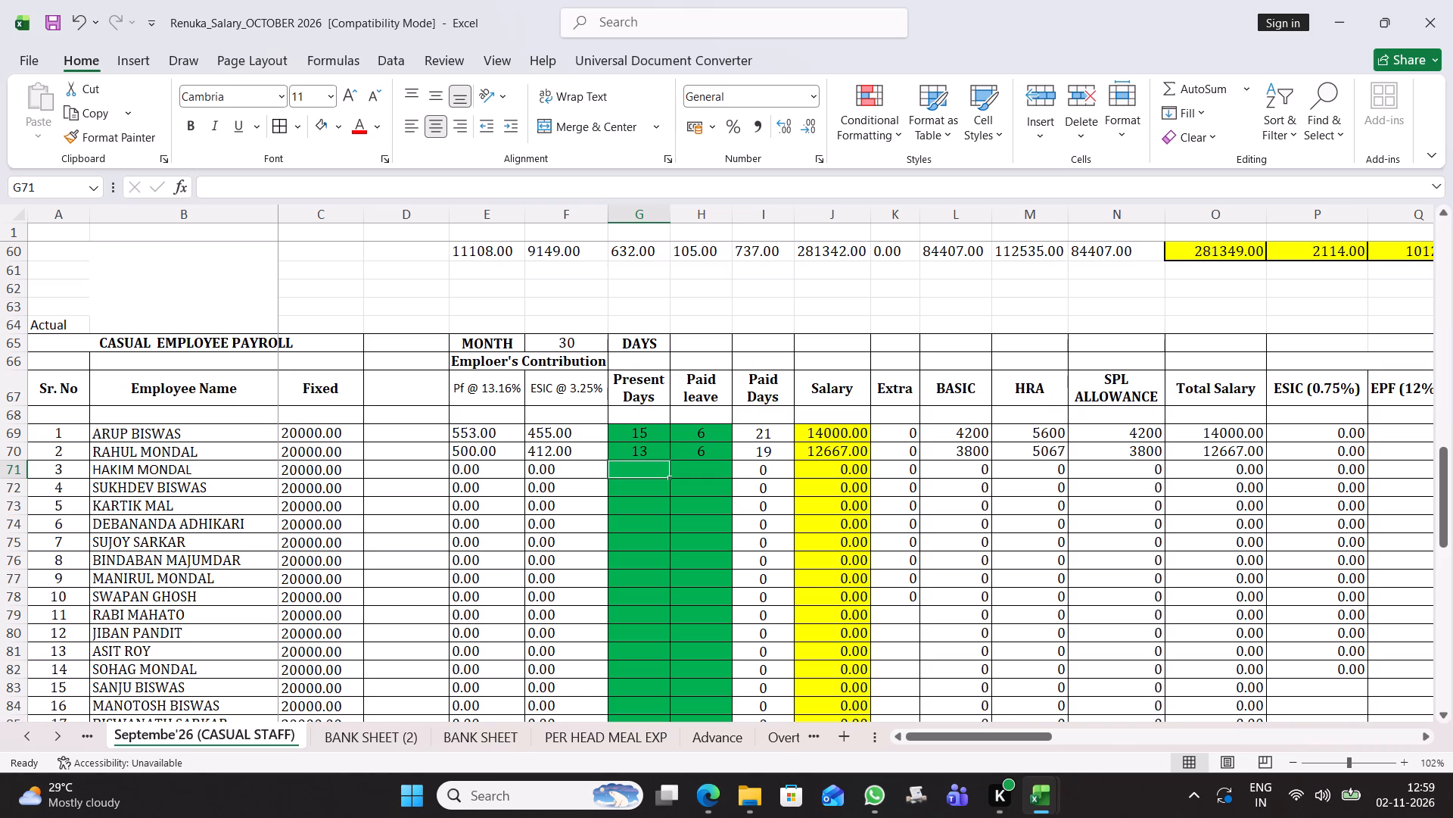
{"action": "type", "text": "30"}
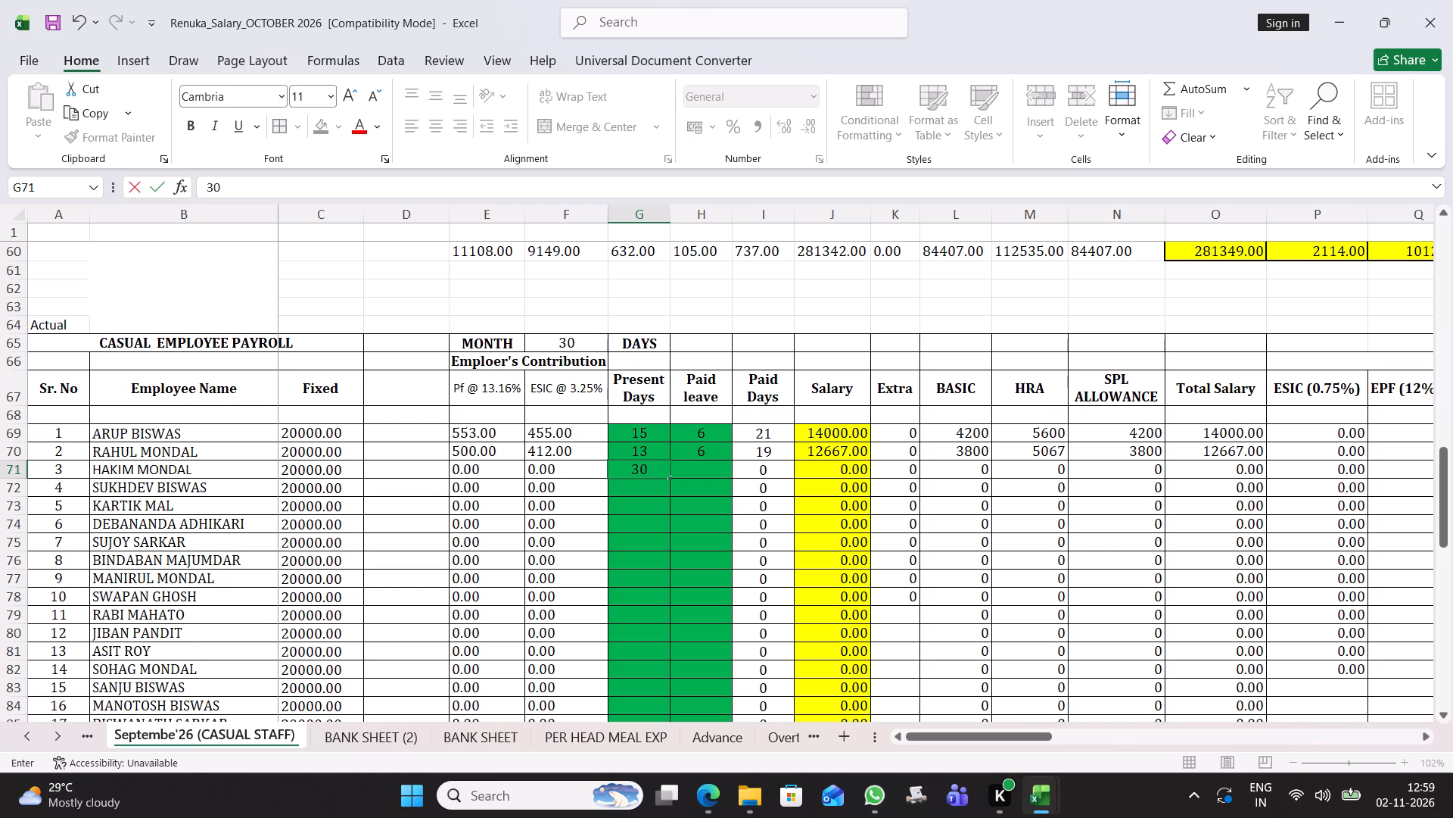
{"action": "key", "text": "Right"}
{"action": "key", "text": "0"}
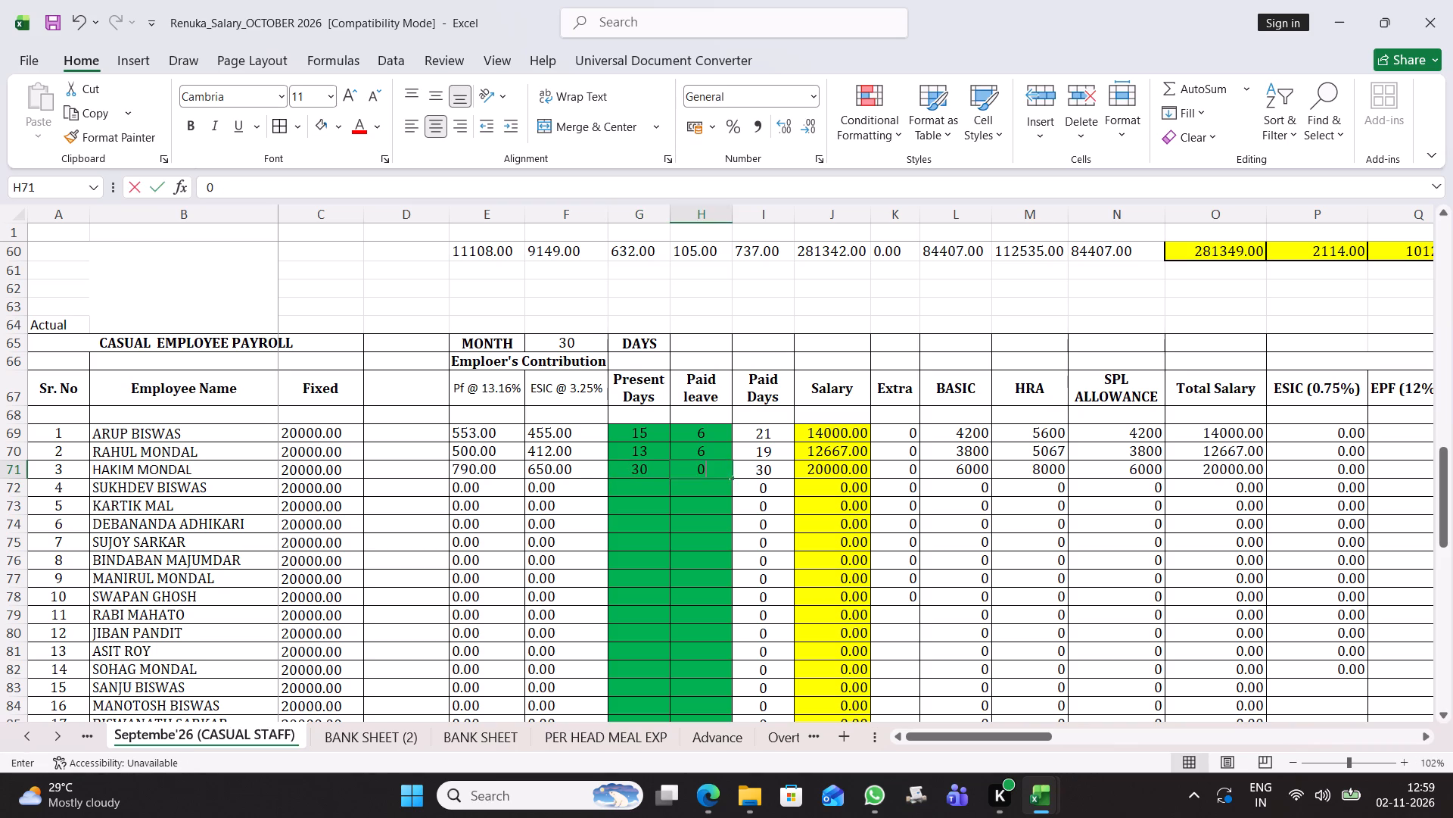
{"action": "key", "text": "Return"}
Enter 16 present days for the employee at Sr. No 4.
{"action": "key", "text": "Left"}
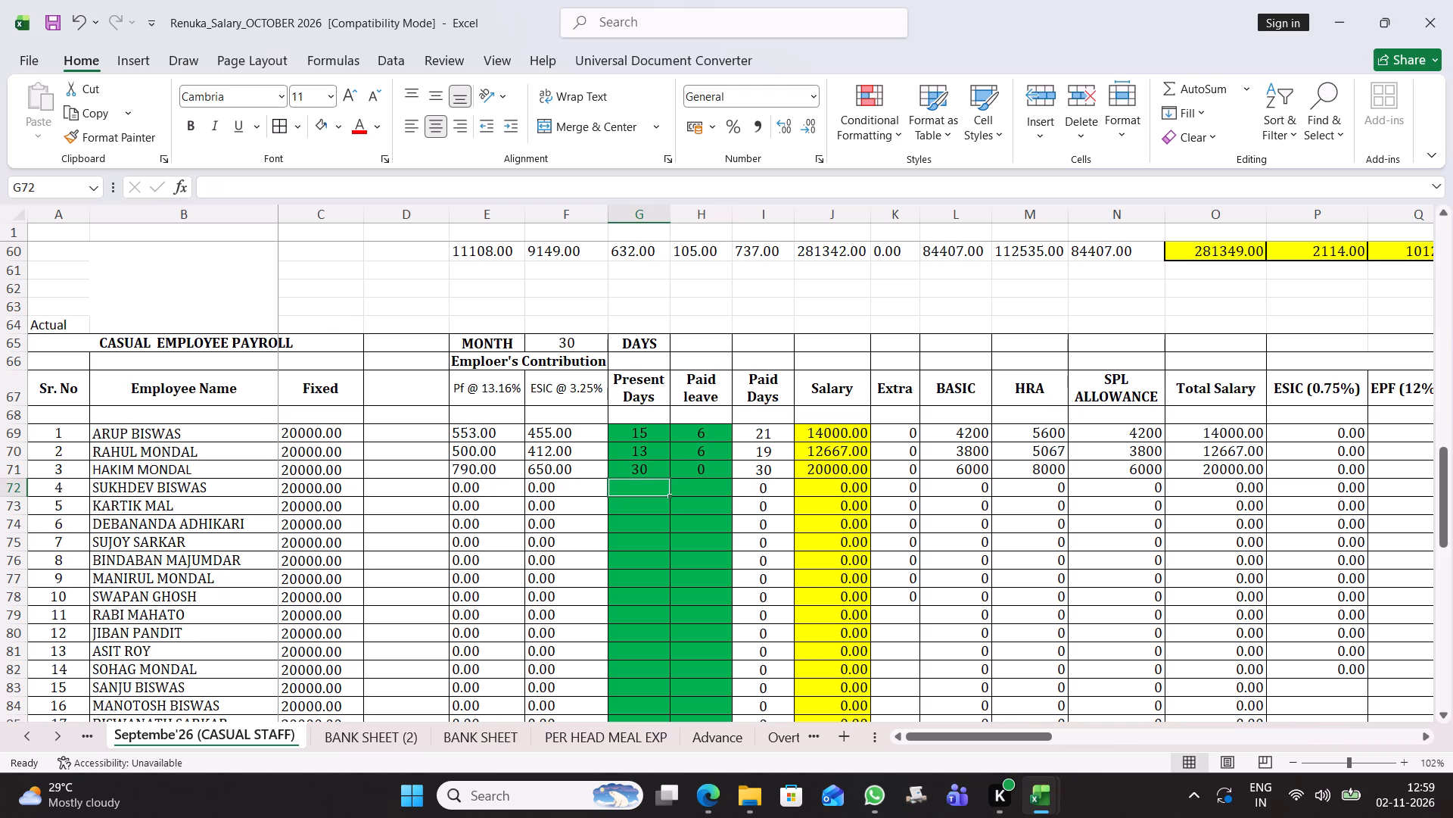
{"action": "type", "text": "16"}
{"action": "key", "text": "Right"}
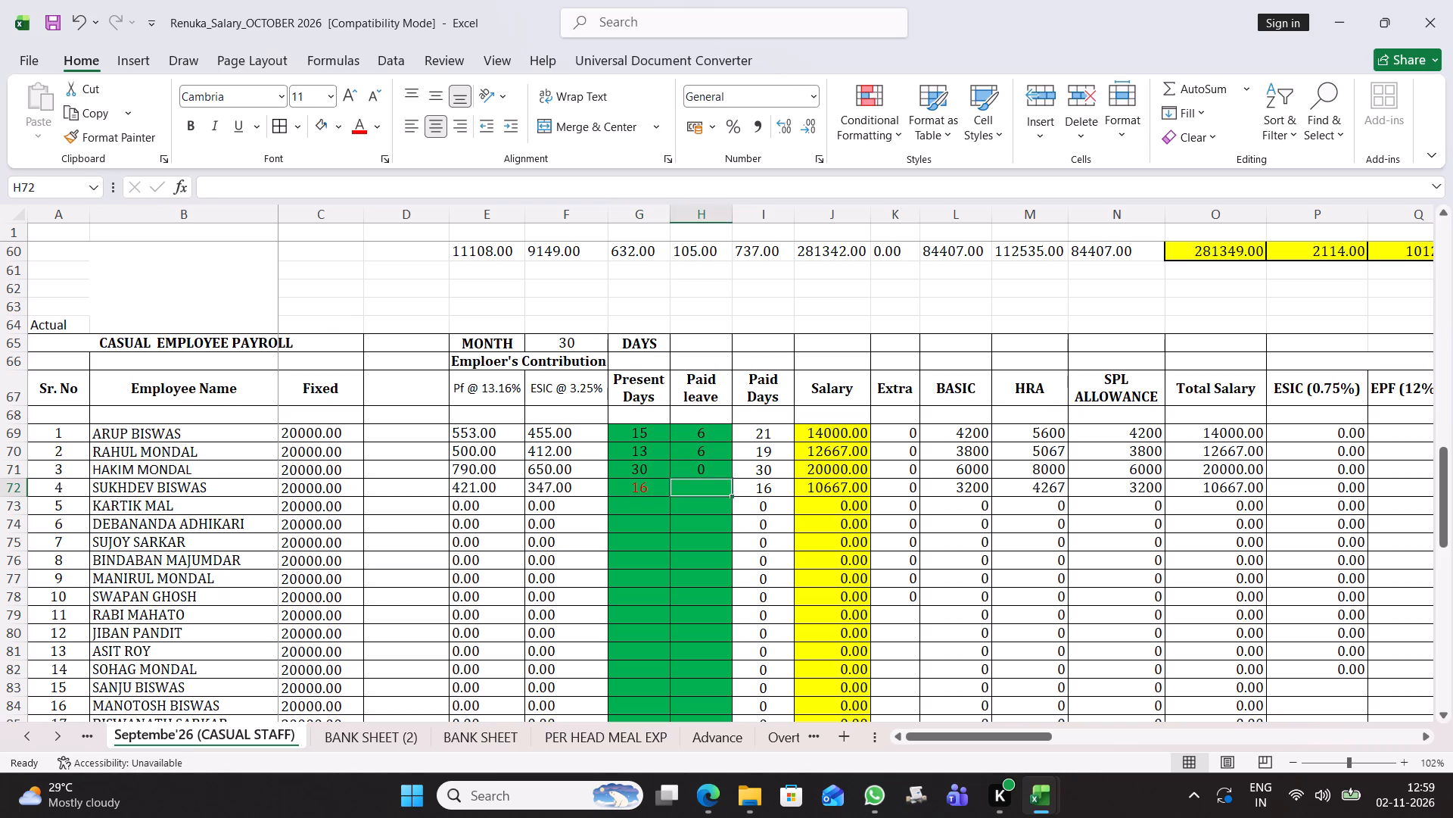
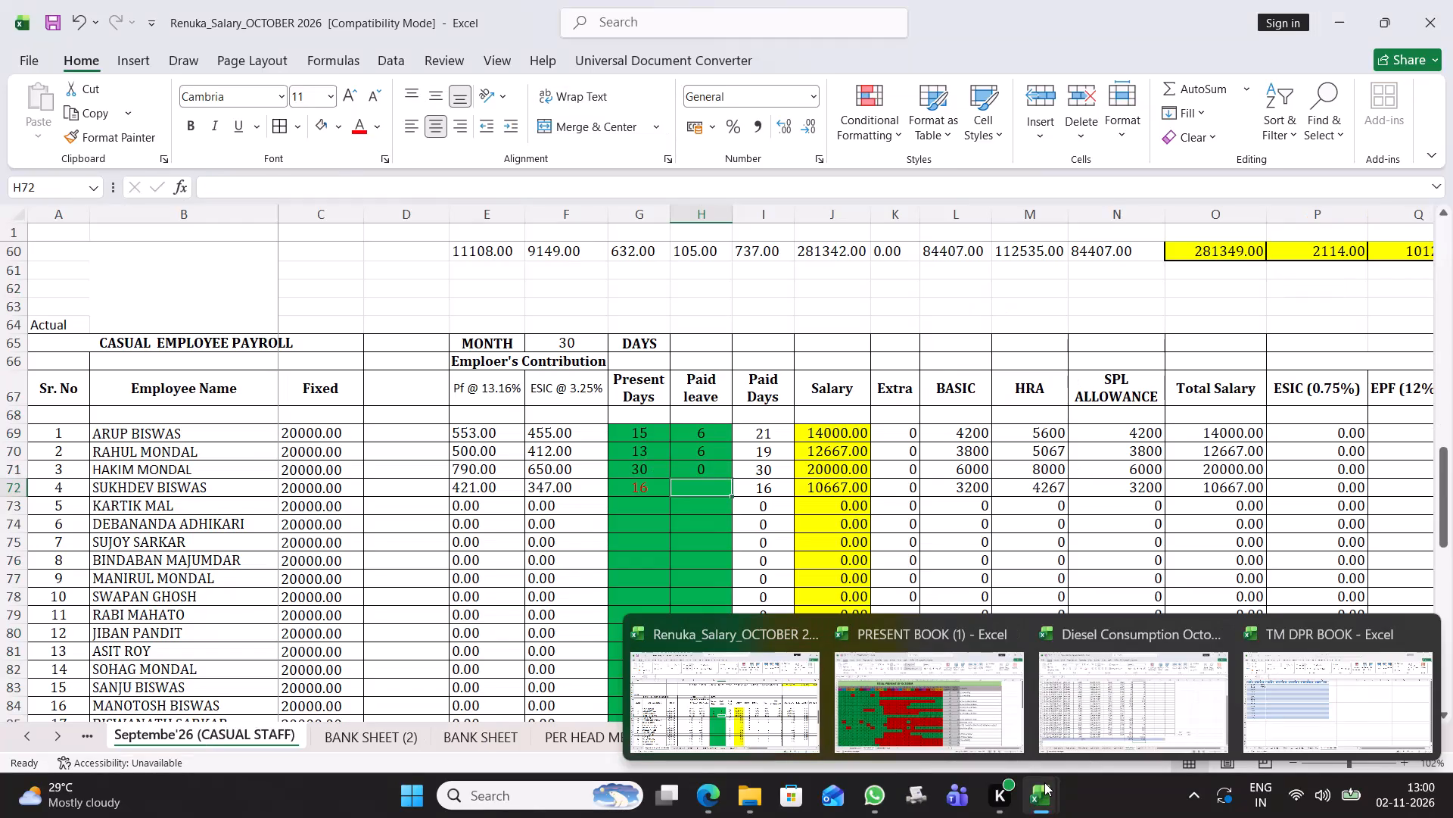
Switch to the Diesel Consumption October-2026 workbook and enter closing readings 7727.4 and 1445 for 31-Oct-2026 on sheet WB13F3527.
{"action": "left_click", "coordinate": [1134, 679]}
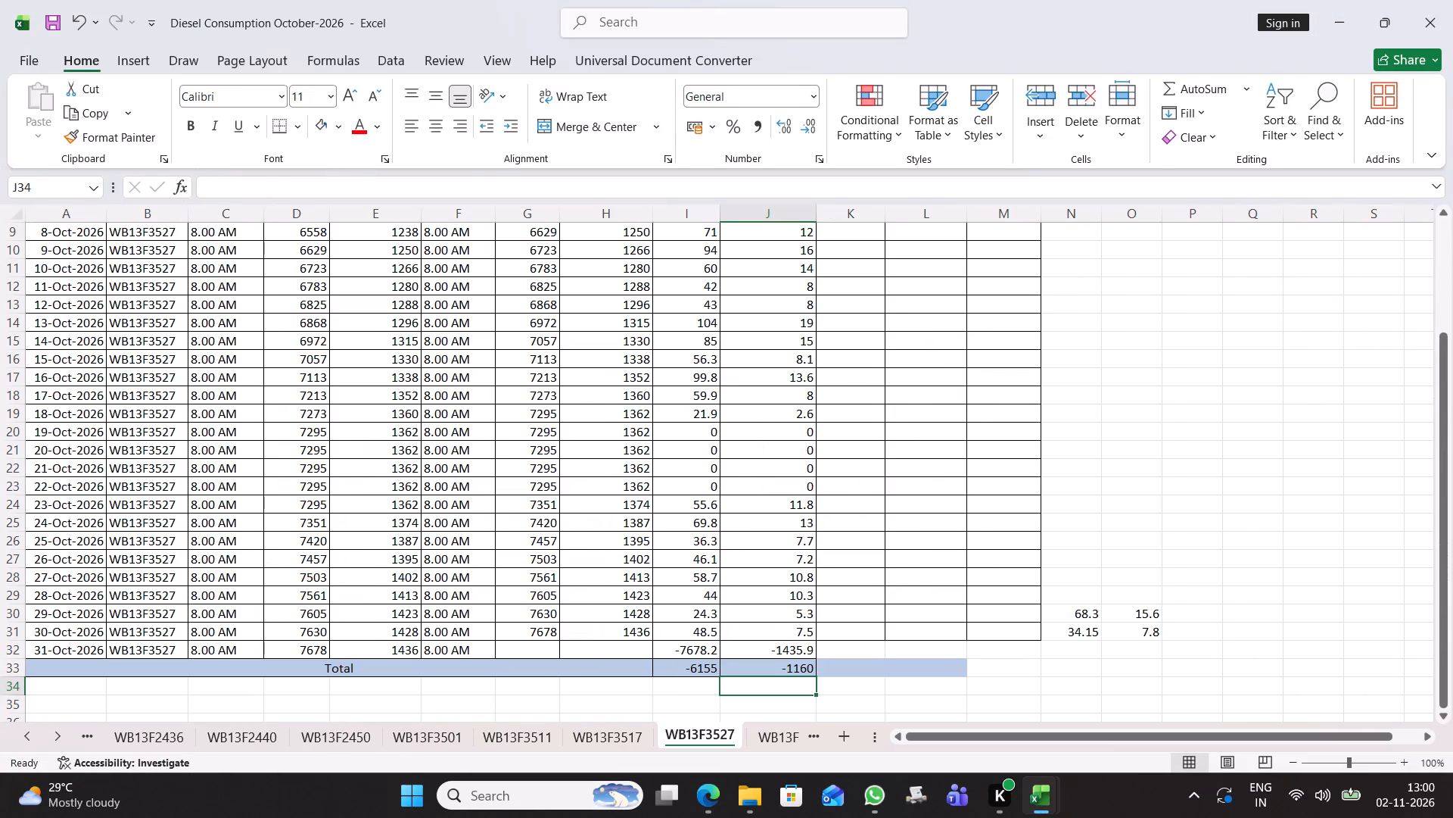
{"action": "left_click", "coordinate": [543, 650]}
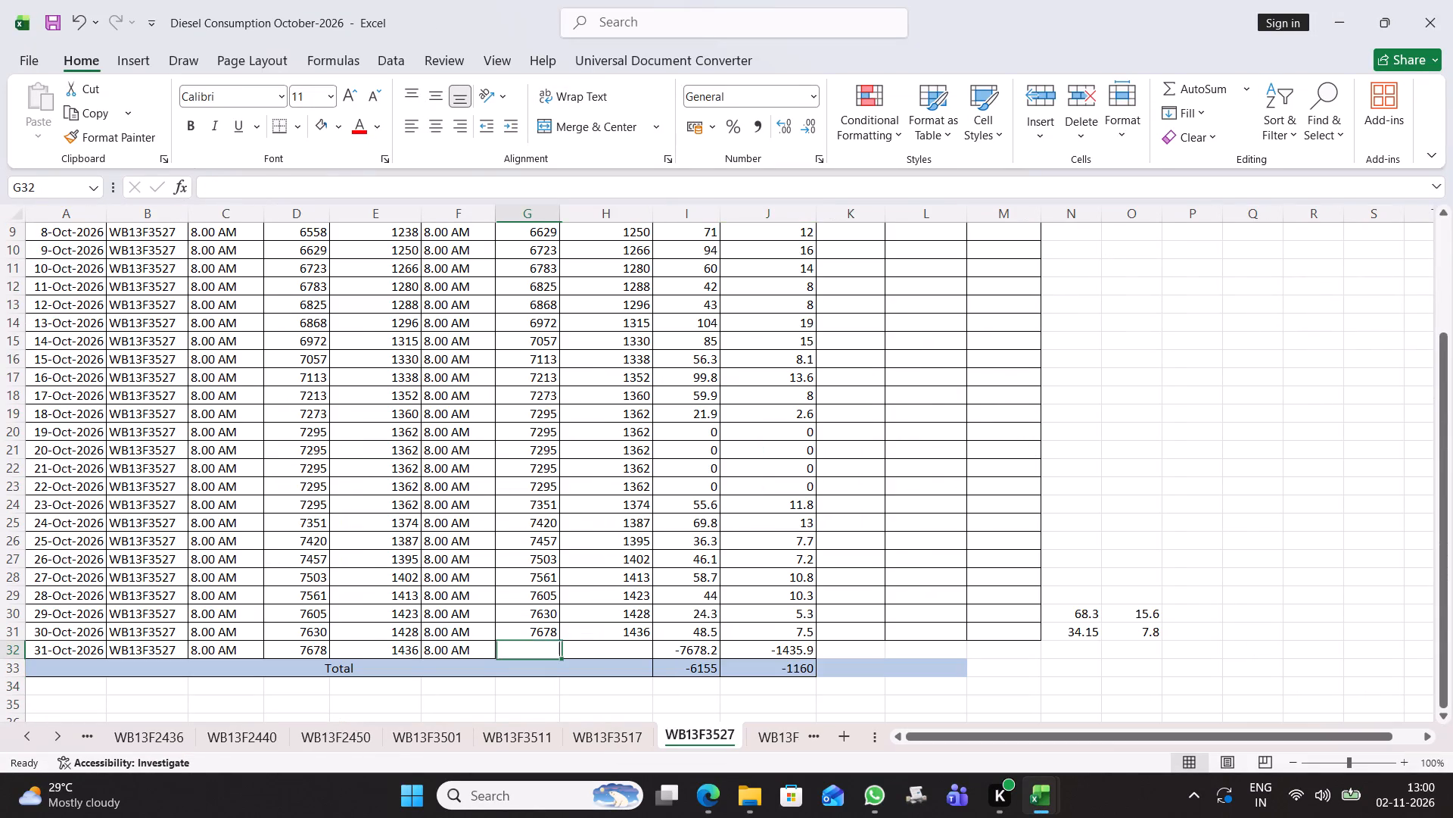
{"action": "type", "text": "77"}
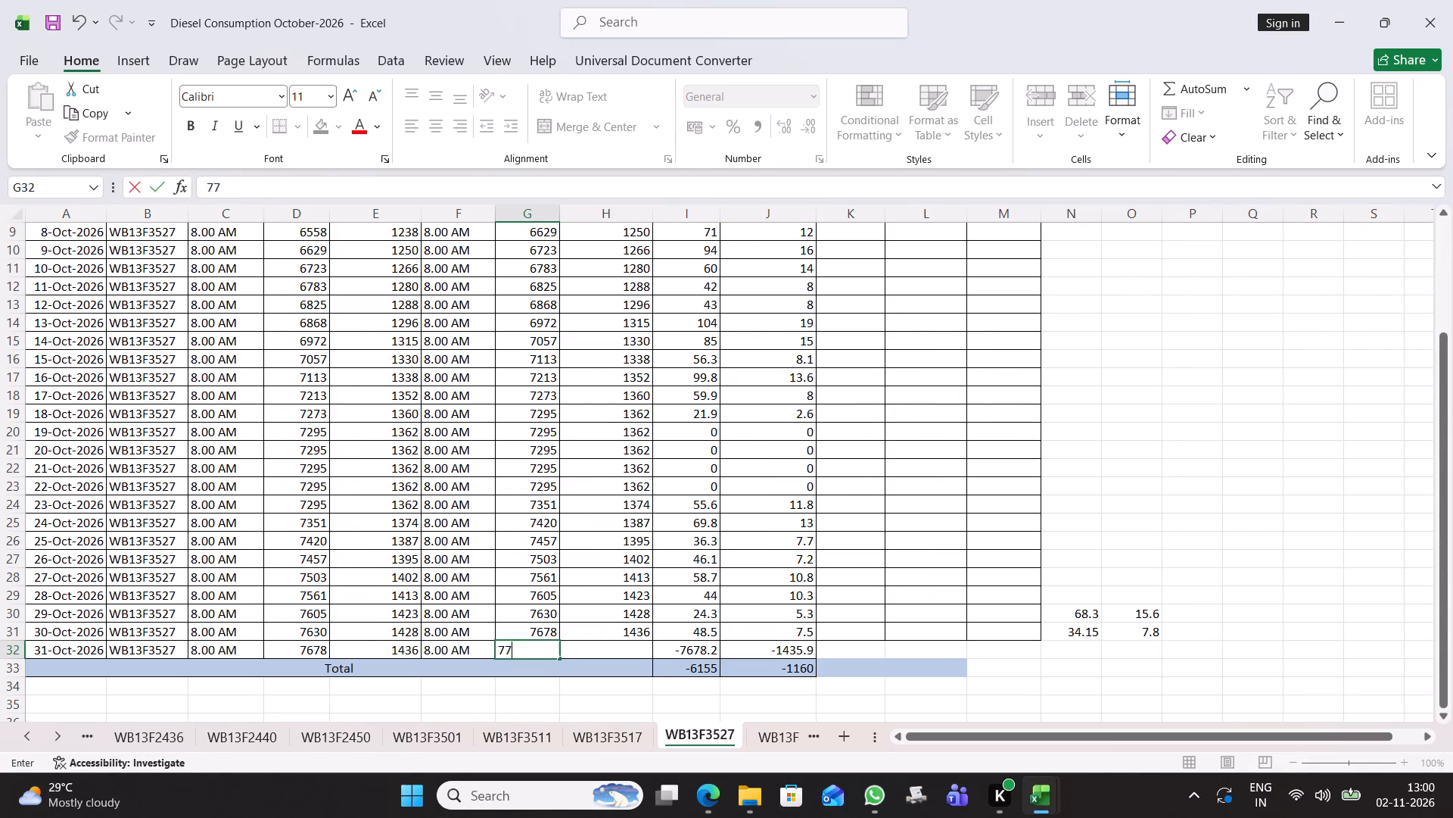
{"action": "type", "text": "27.4"}
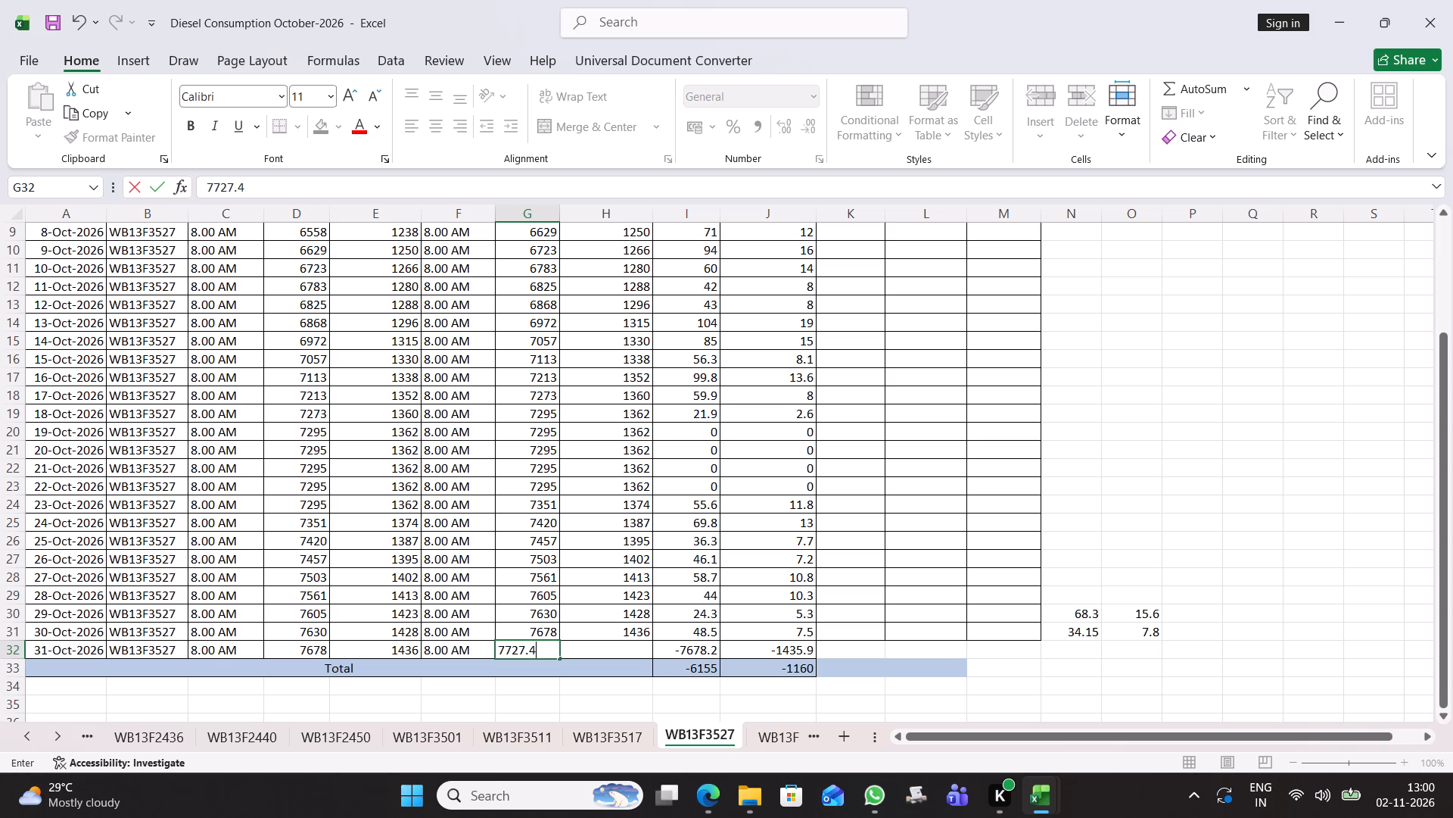
{"action": "key", "text": "Right"}
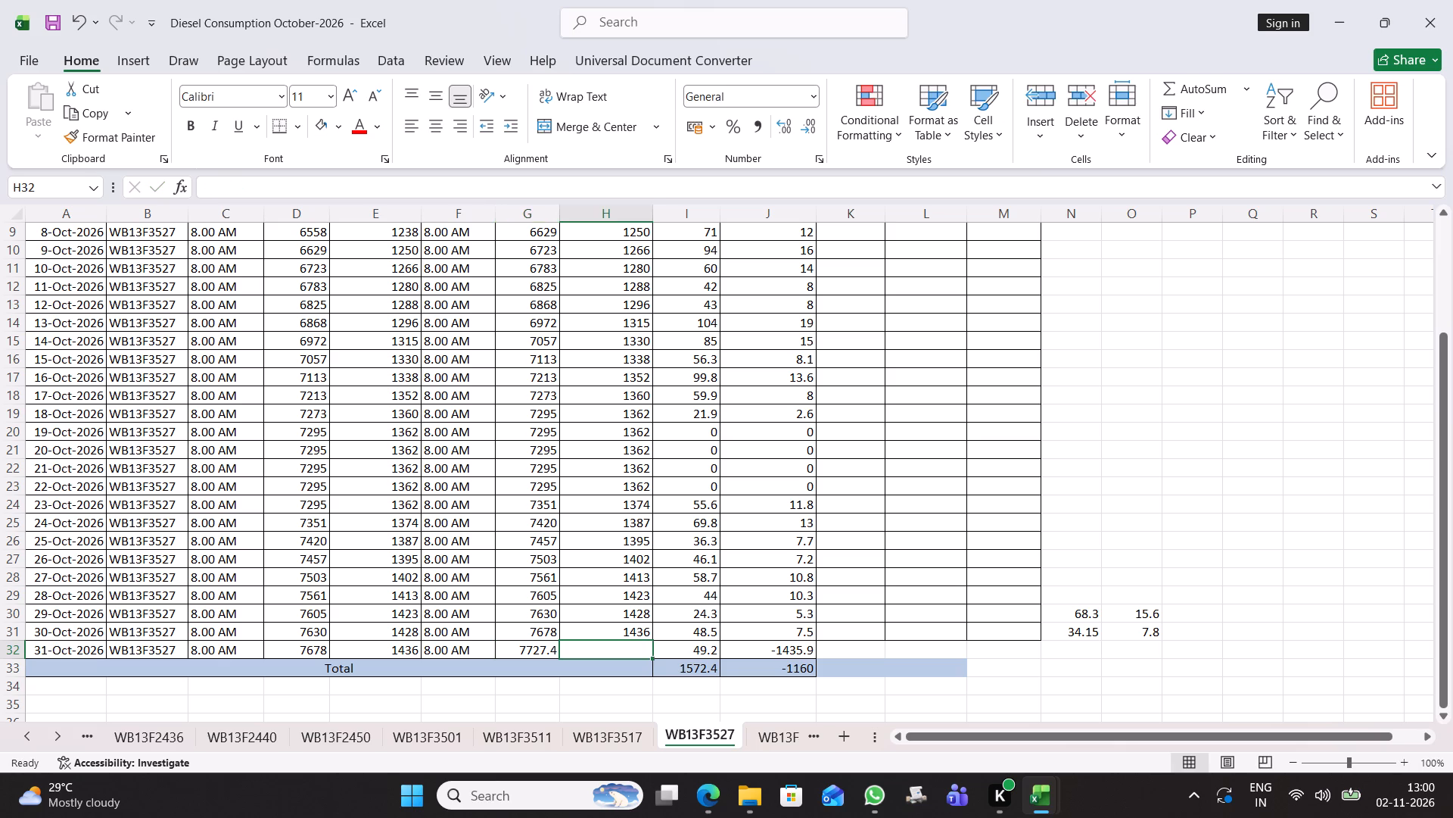
{"action": "type", "text": "14"}
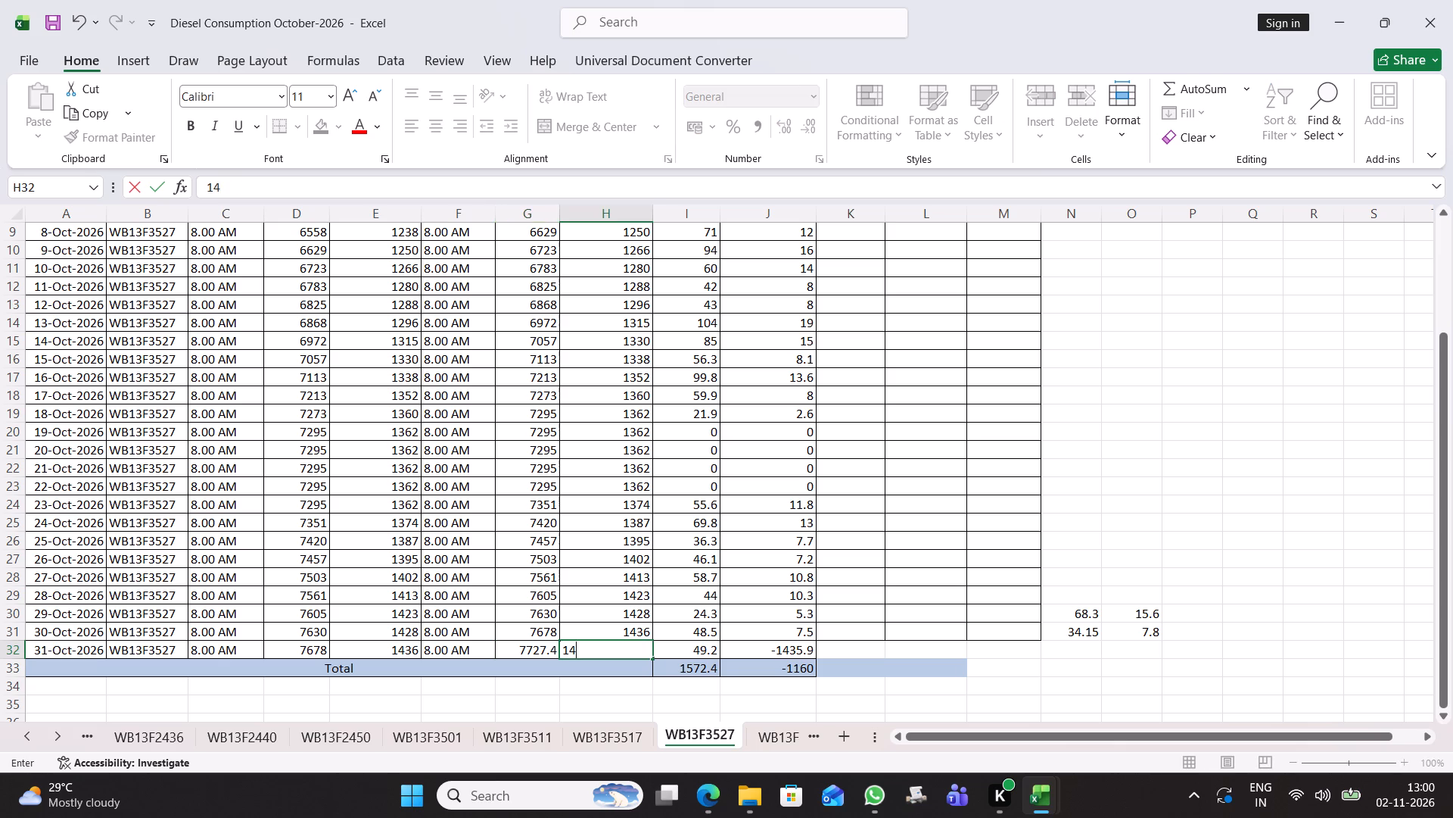
{"action": "type", "text": "45"}
{"action": "key", "text": "Return"}
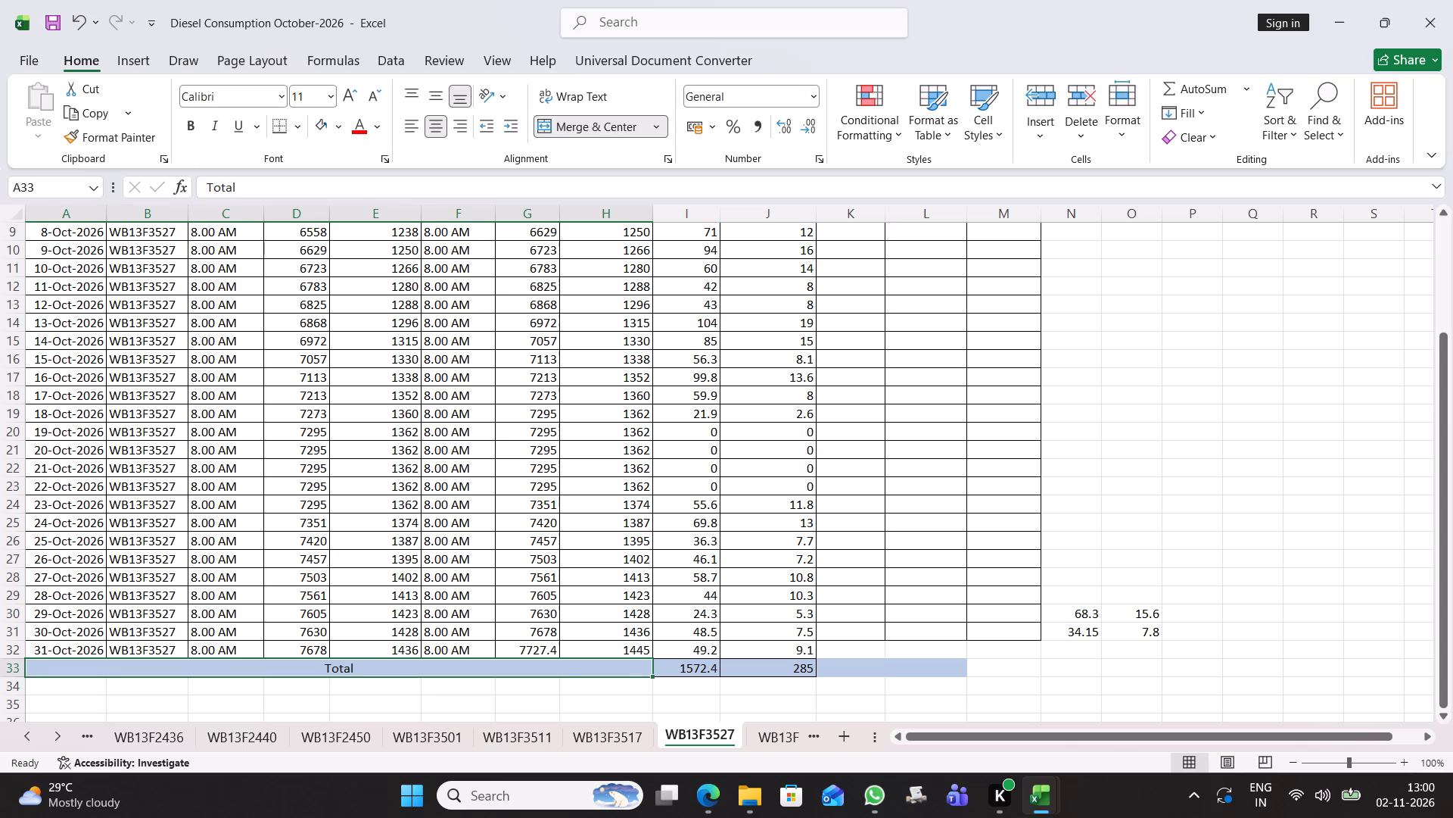
{"action": "key", "text": "Up"}
{"action": "key", "text": "Left"}
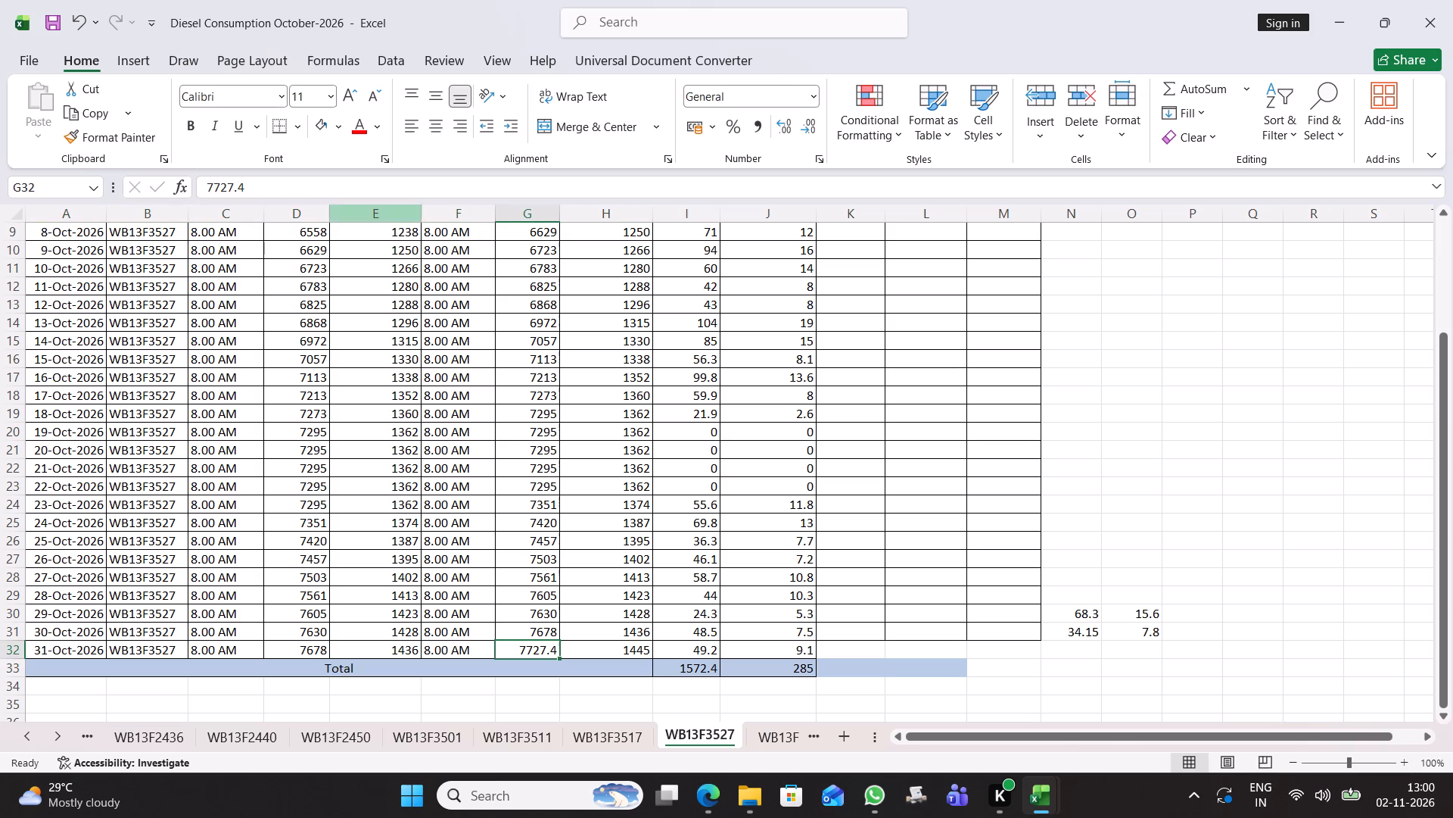
{"action": "left_click", "coordinate": [328, 186]}
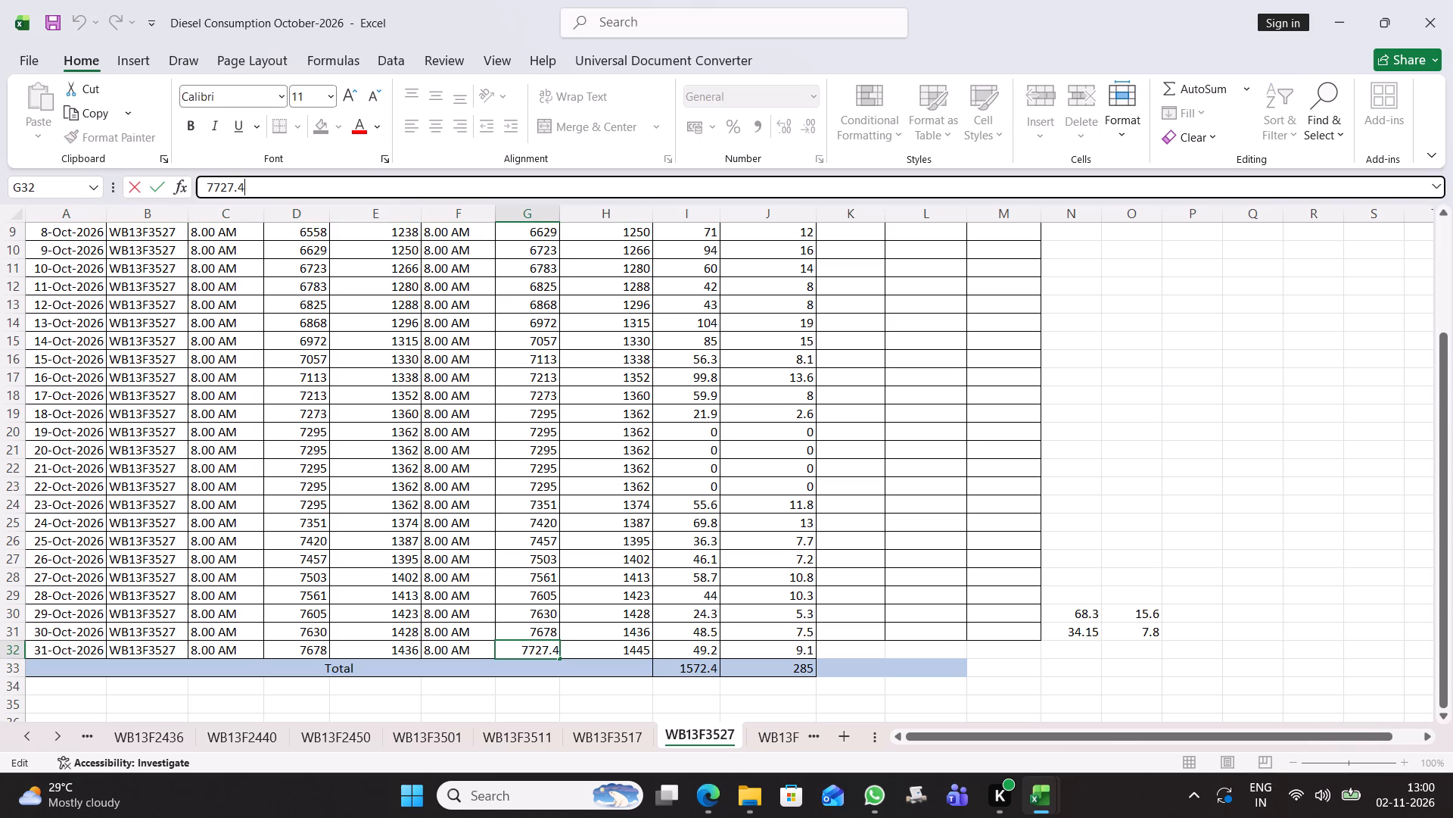
{"action": "key", "text": "BackSpace"}
{"action": "key", "text": "BackSpace"}
{"action": "key", "text": "Return"}
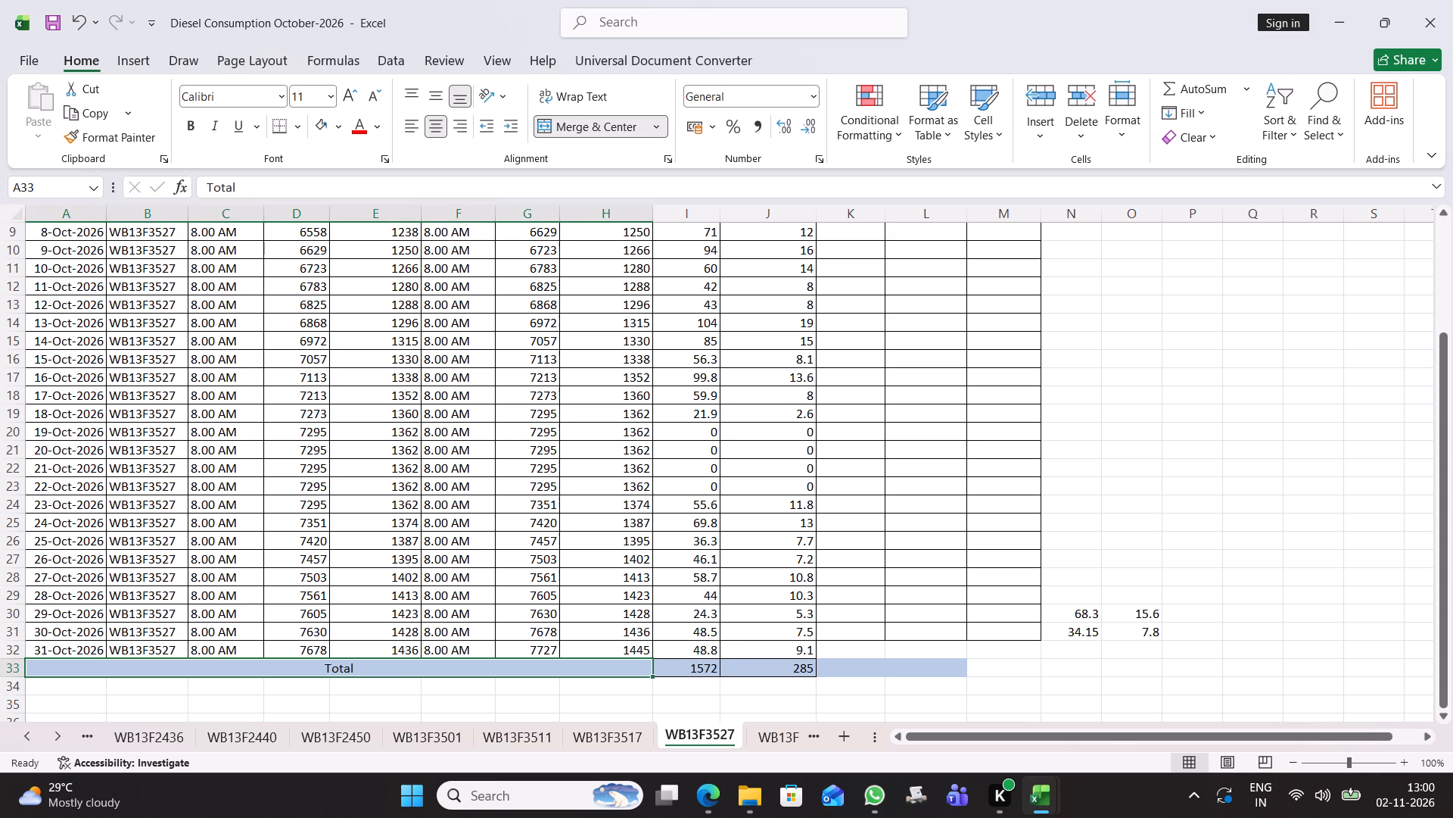
{"action": "left_click", "coordinate": [780, 739]}
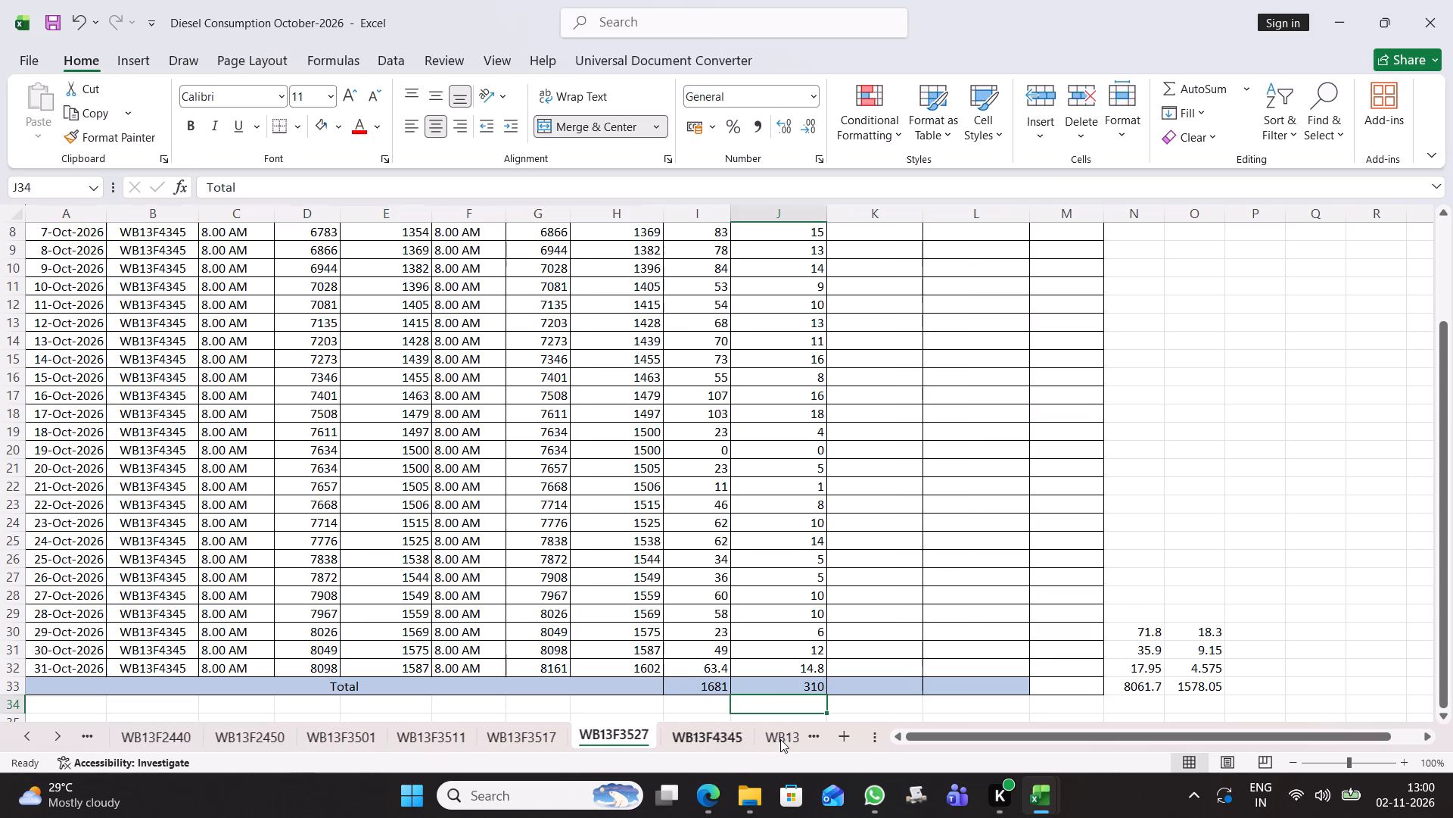
{"action": "left_click", "coordinate": [771, 735]}
{"action": "left_click", "coordinate": [771, 735]}
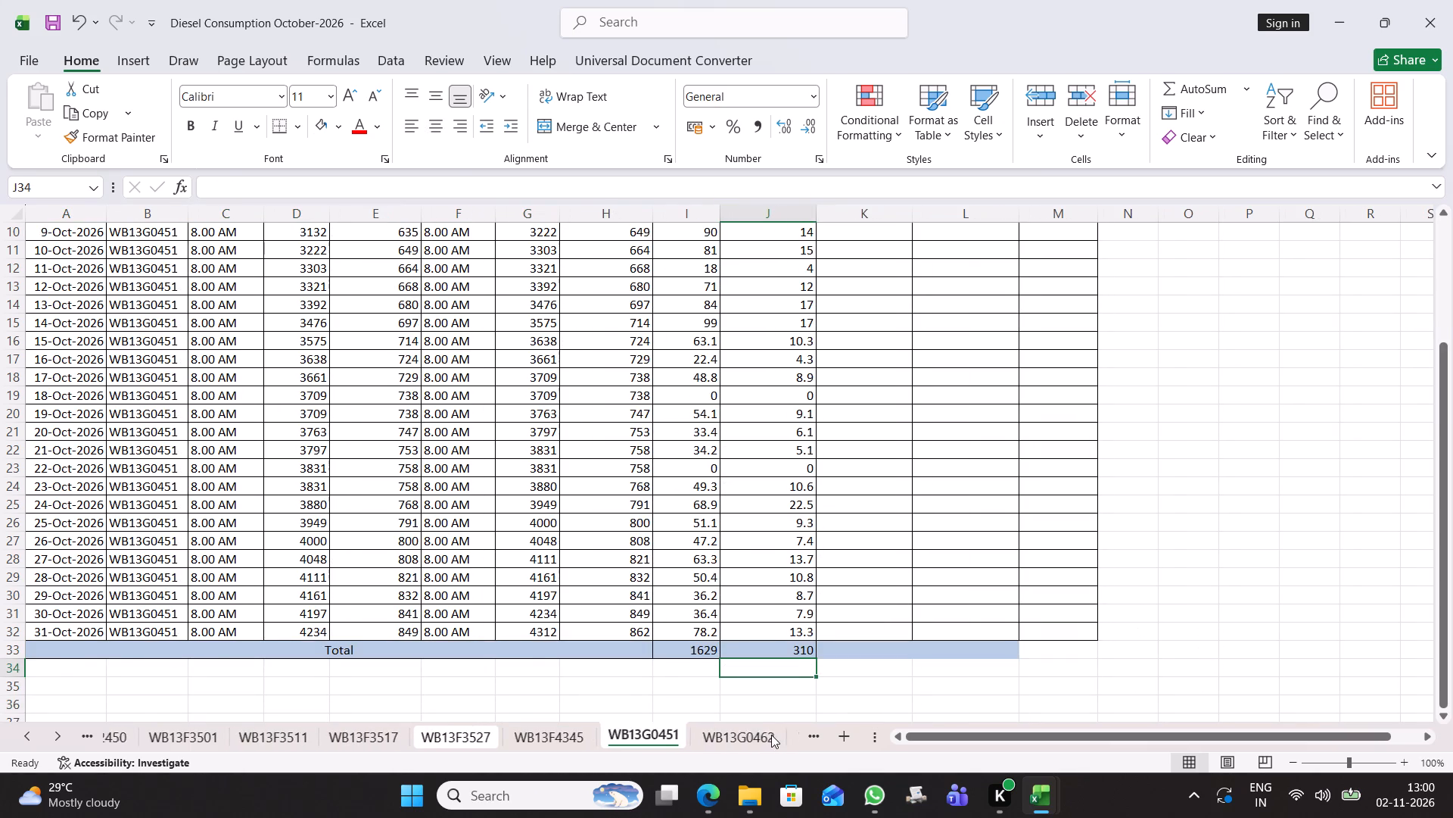
{"action": "left_click", "coordinate": [771, 735]}
{"action": "left_click", "coordinate": [771, 735]}
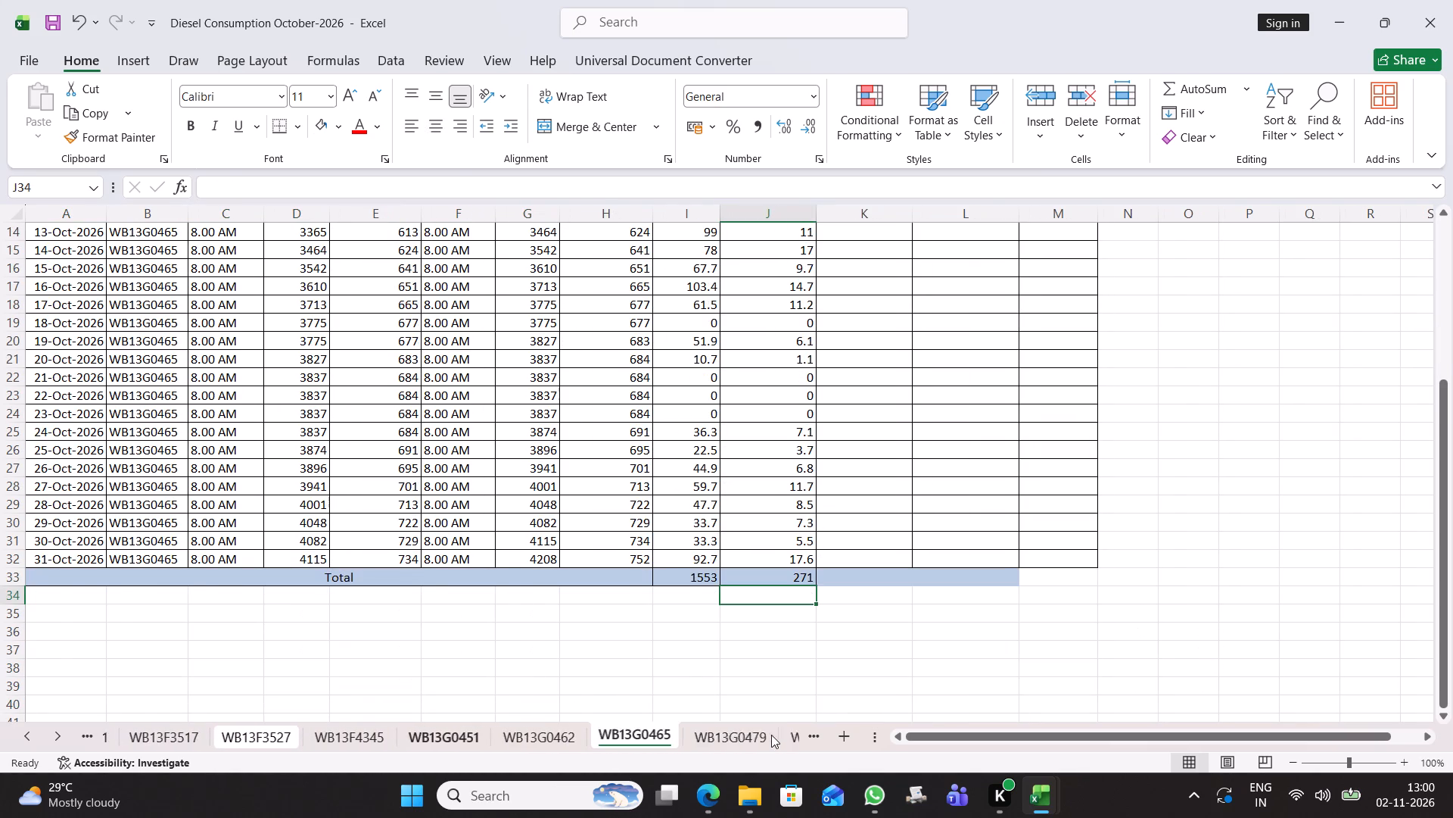
{"action": "left_click", "coordinate": [771, 735]}
{"action": "left_click", "coordinate": [771, 735]}
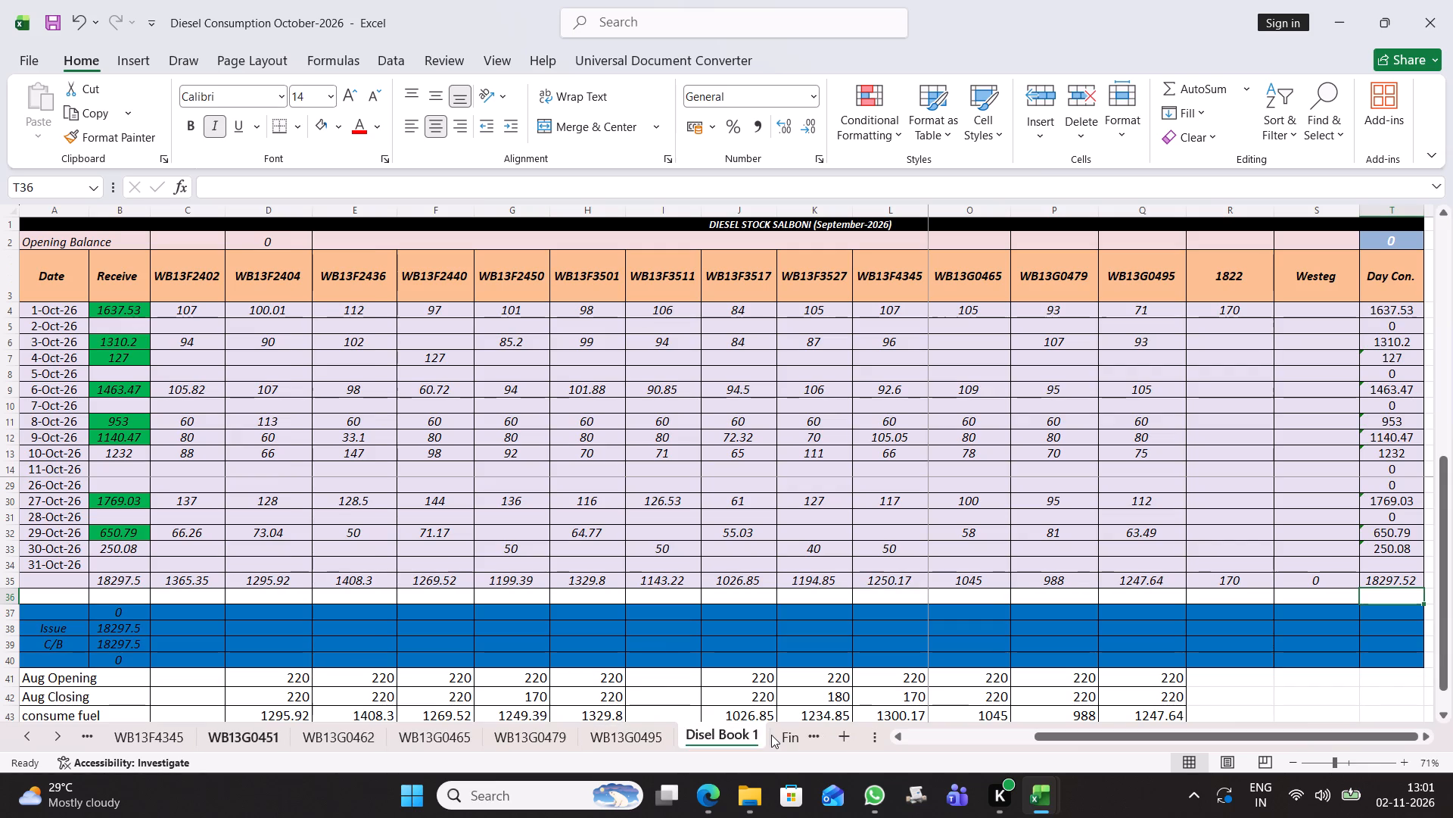
{"action": "scroll", "coordinate": [774, 671], "scroll_direction": "down", "scroll_amount": 1}
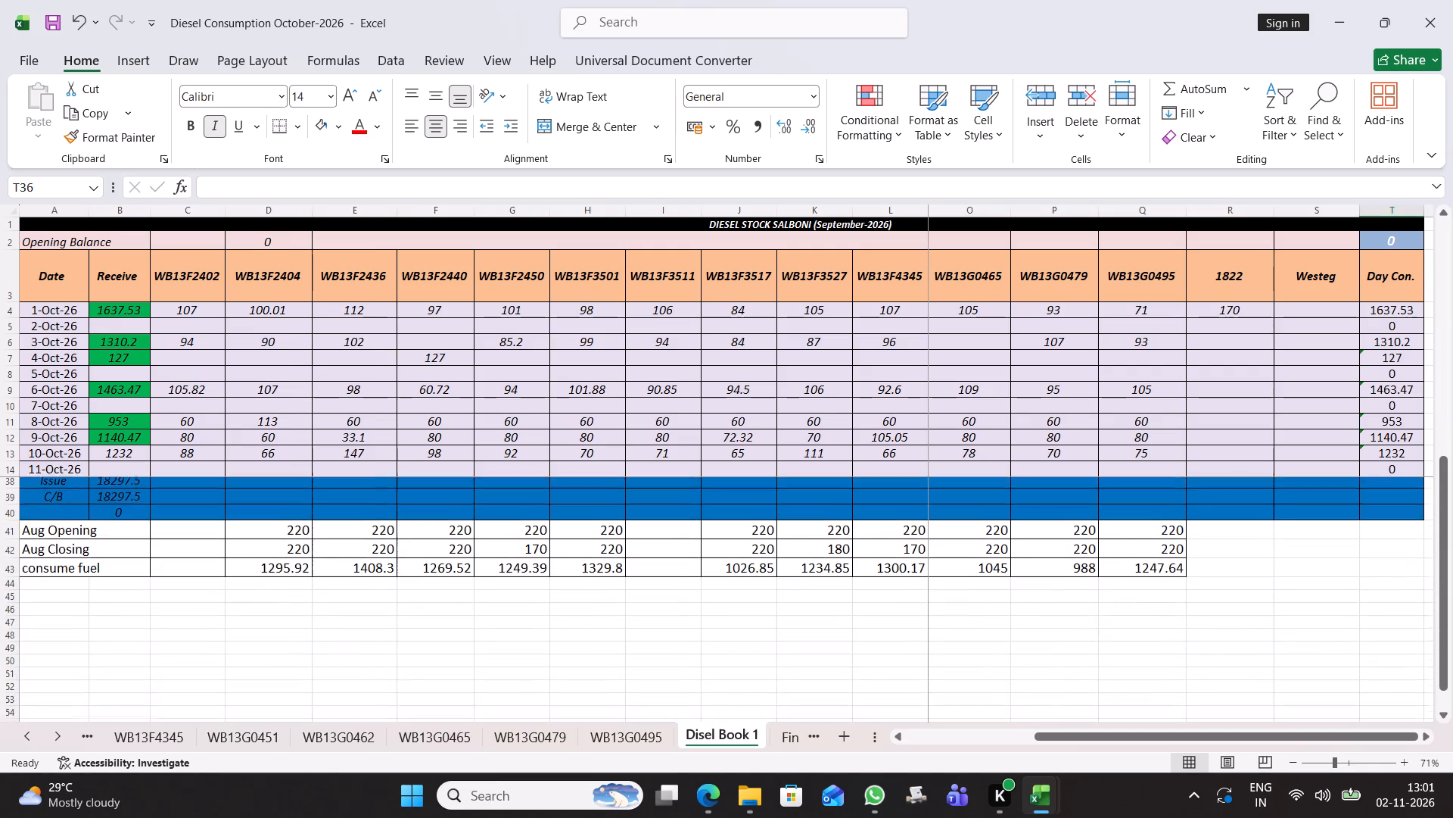
{"action": "scroll", "coordinate": [774, 671], "scroll_direction": "up", "scroll_amount": 1}
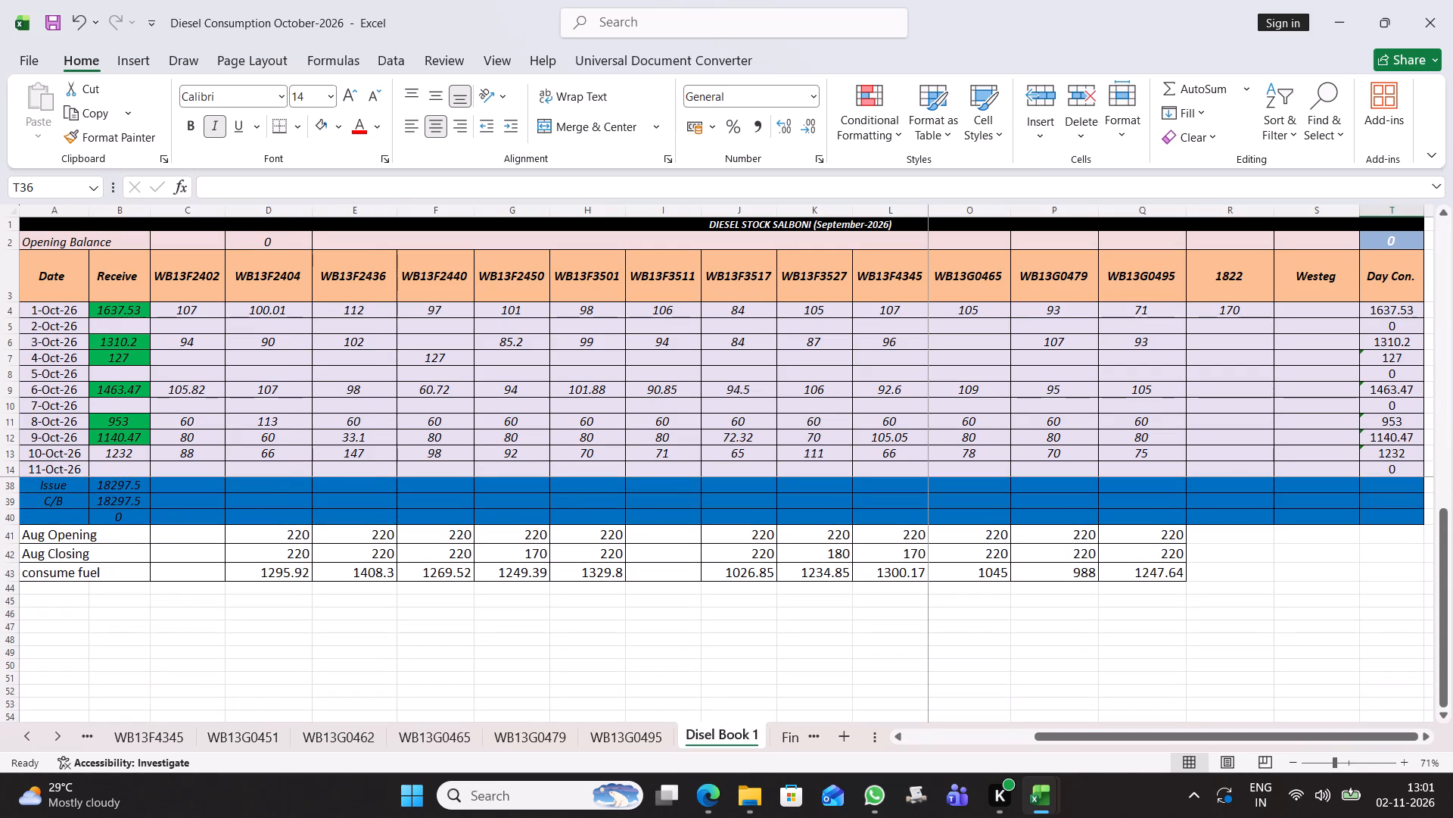
{"action": "left_click", "coordinate": [774, 745]}
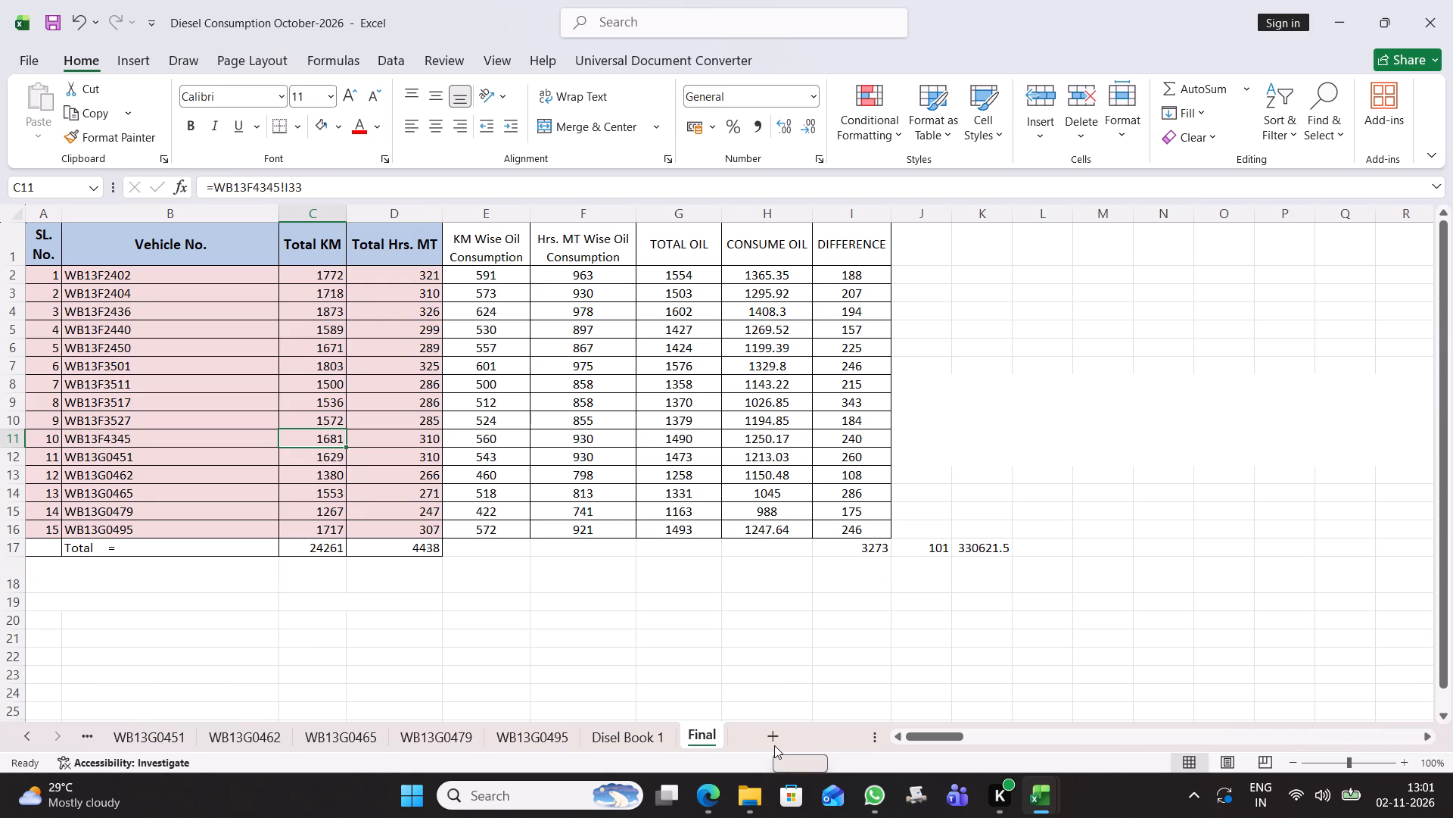
Review the October daily diesel receipts and issues per vehicle in the Disel Book 1 sheet, down to the consumed fuel rows.
{"action": "left_click", "coordinate": [614, 735]}
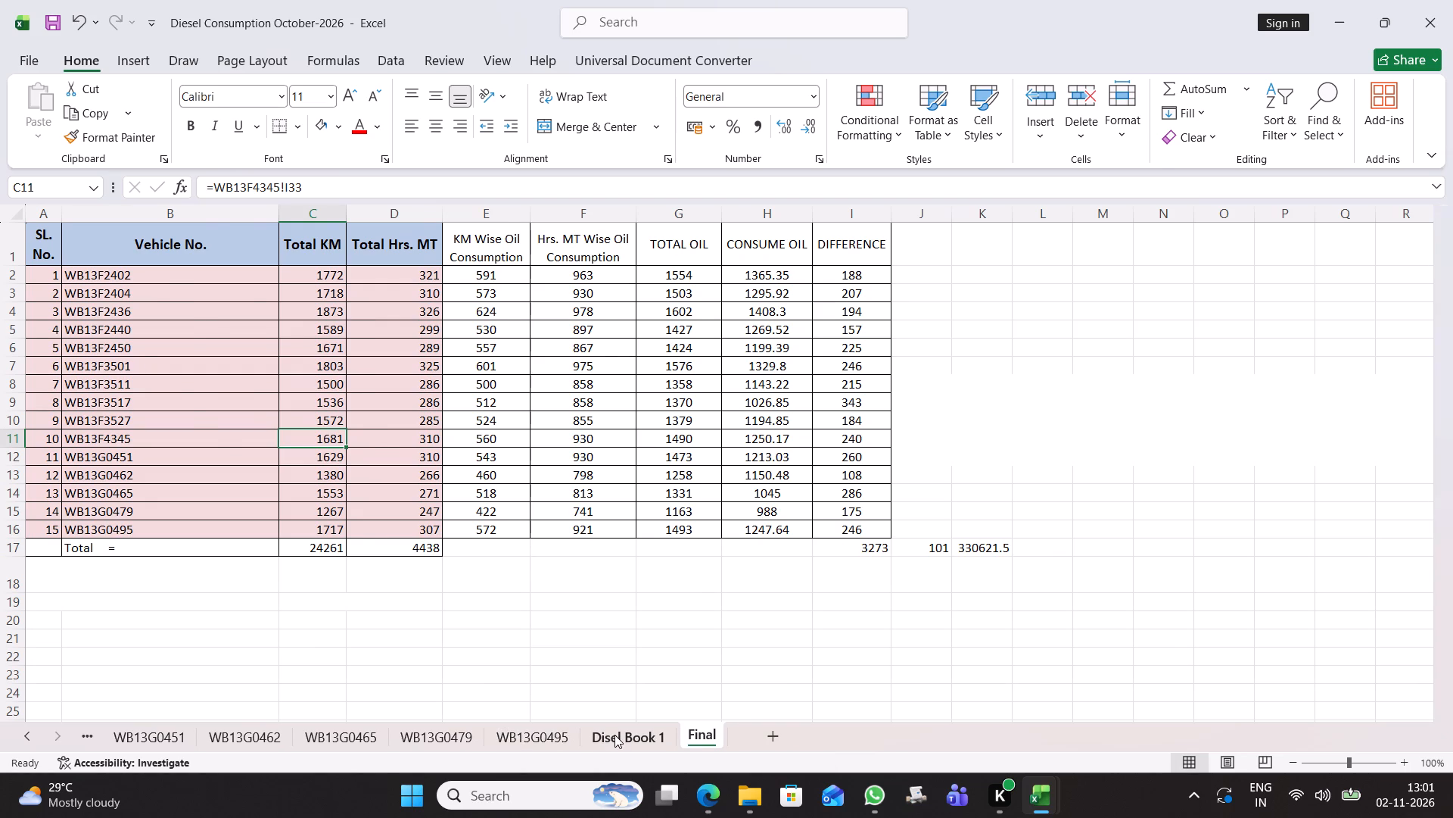
{"action": "scroll", "coordinate": [545, 365], "scroll_direction": "up", "scroll_amount": 6}
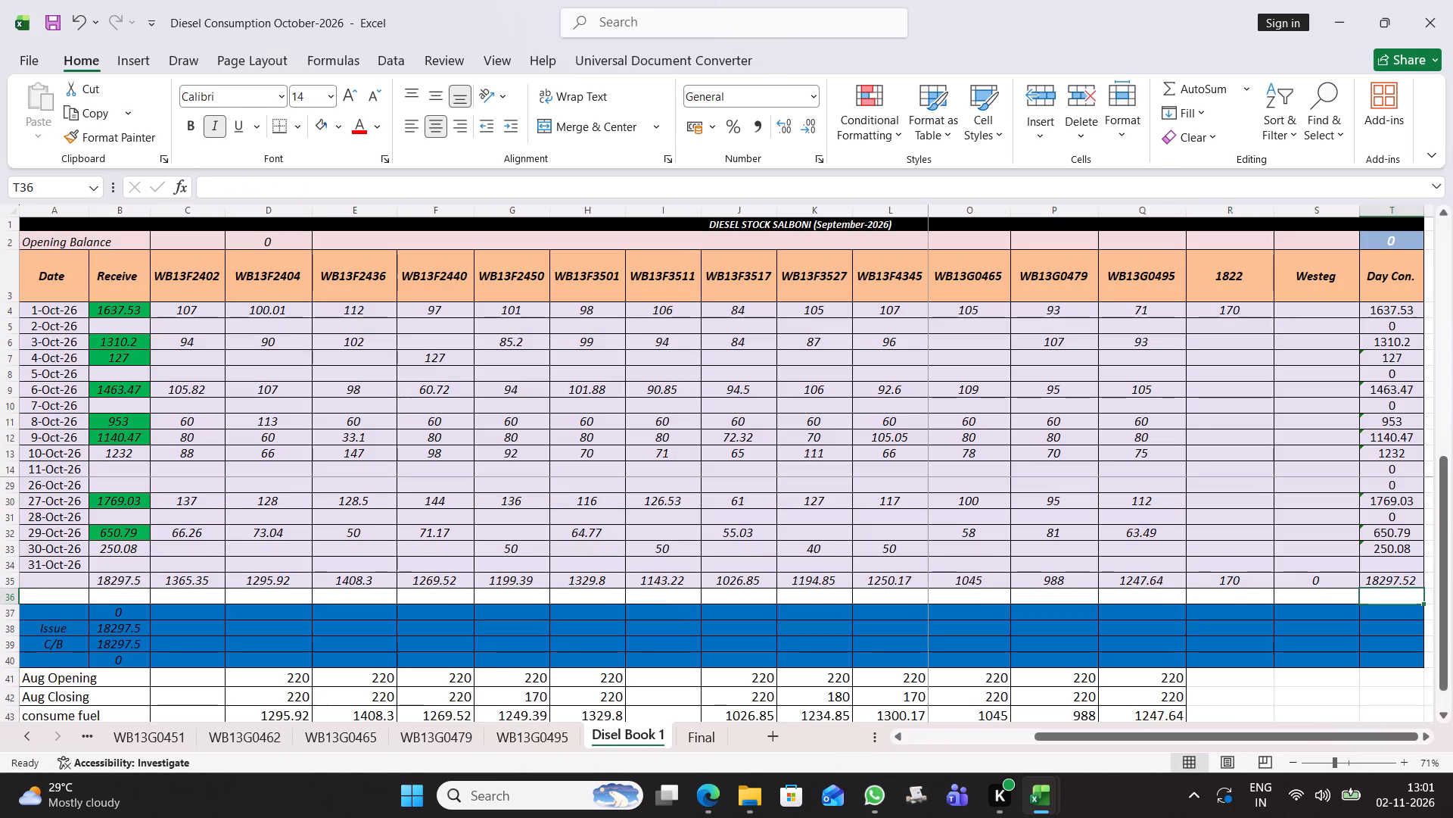
{"action": "scroll", "coordinate": [537, 411], "scroll_direction": "up", "scroll_amount": 7}
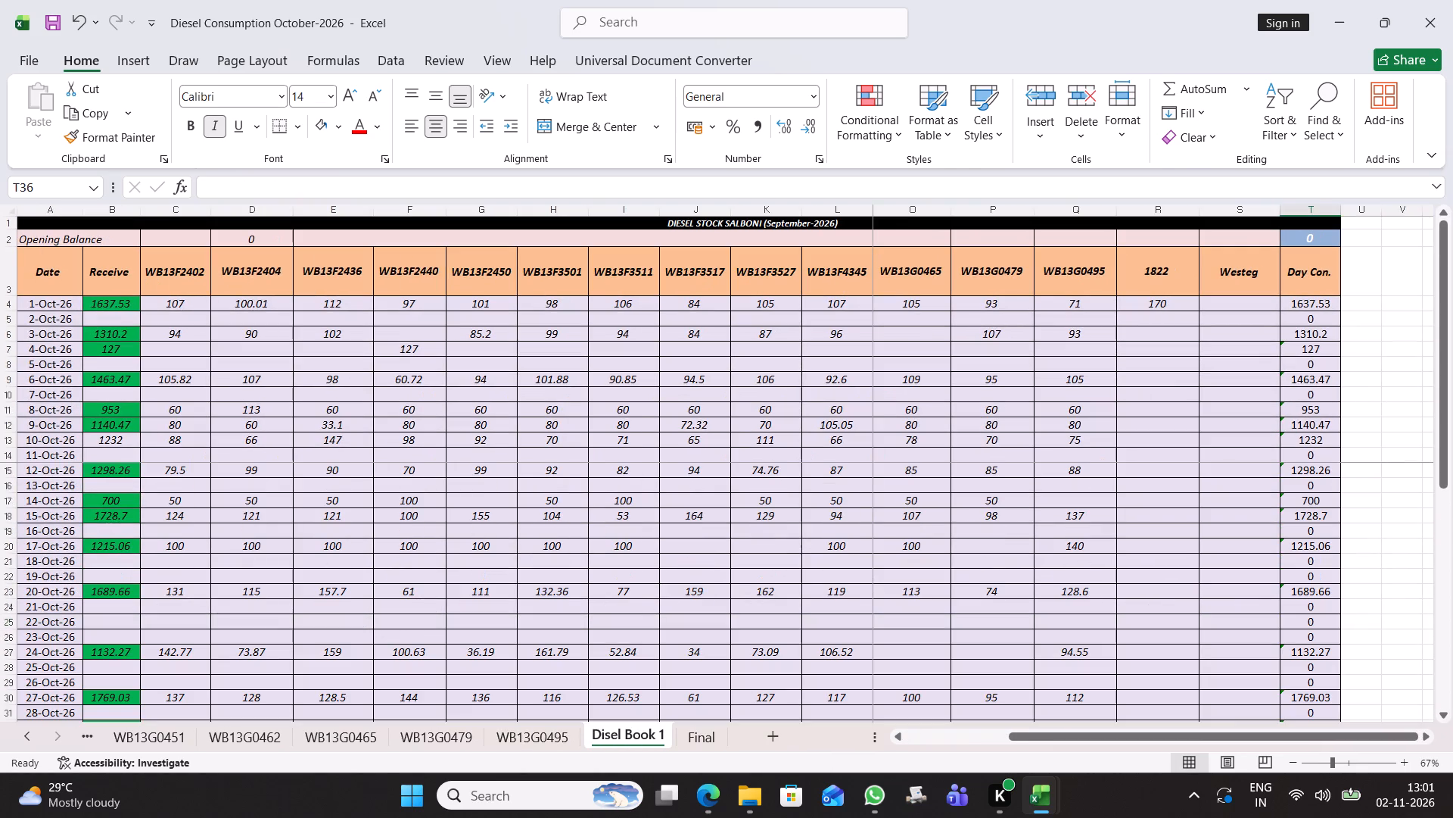
{"action": "scroll", "coordinate": [537, 411], "scroll_direction": "up", "scroll_amount": 4}
{"action": "scroll", "coordinate": [537, 411], "scroll_direction": "down", "scroll_amount": 1}
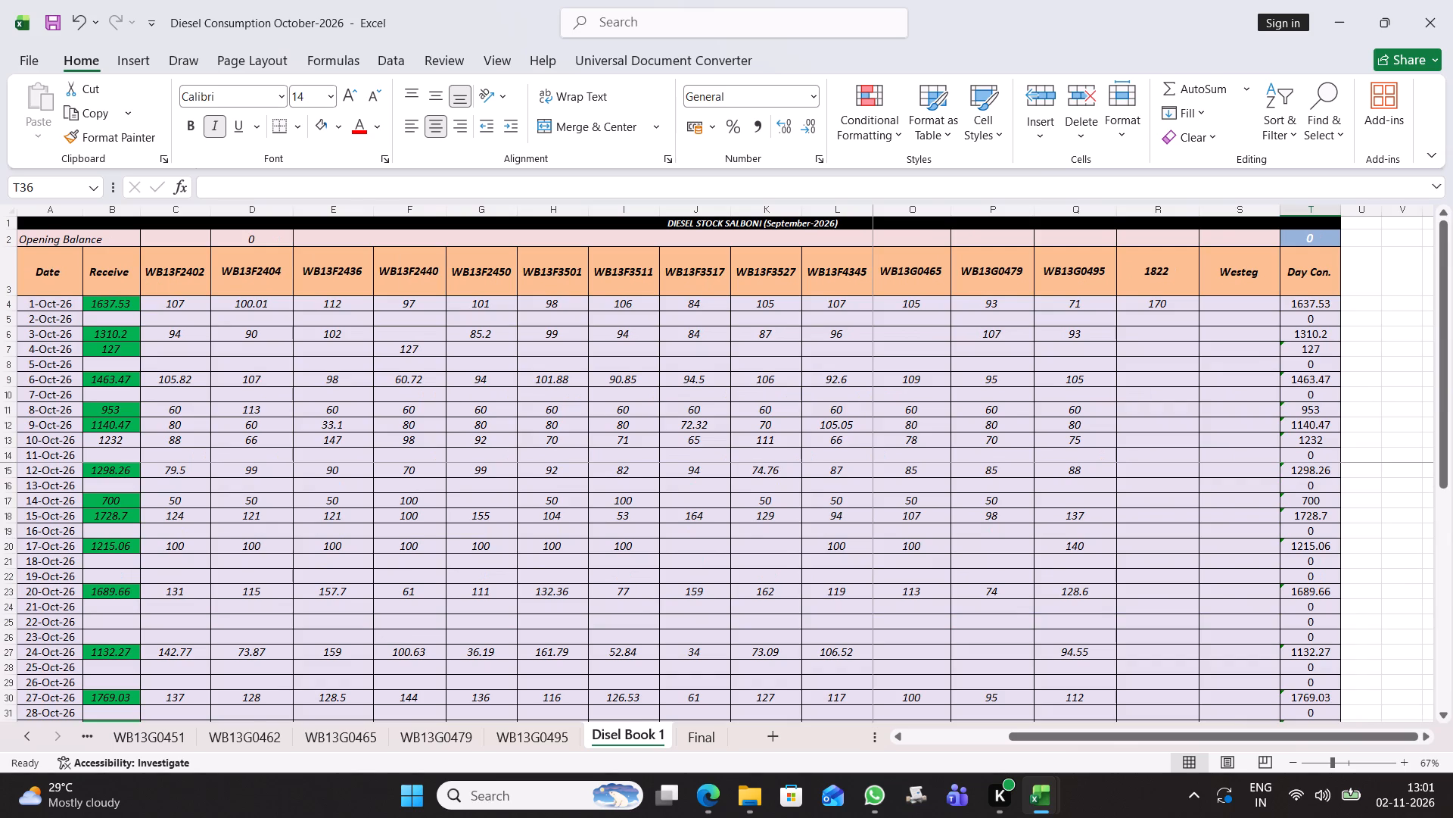
{"action": "scroll", "coordinate": [537, 411], "scroll_direction": "down", "scroll_amount": 15}
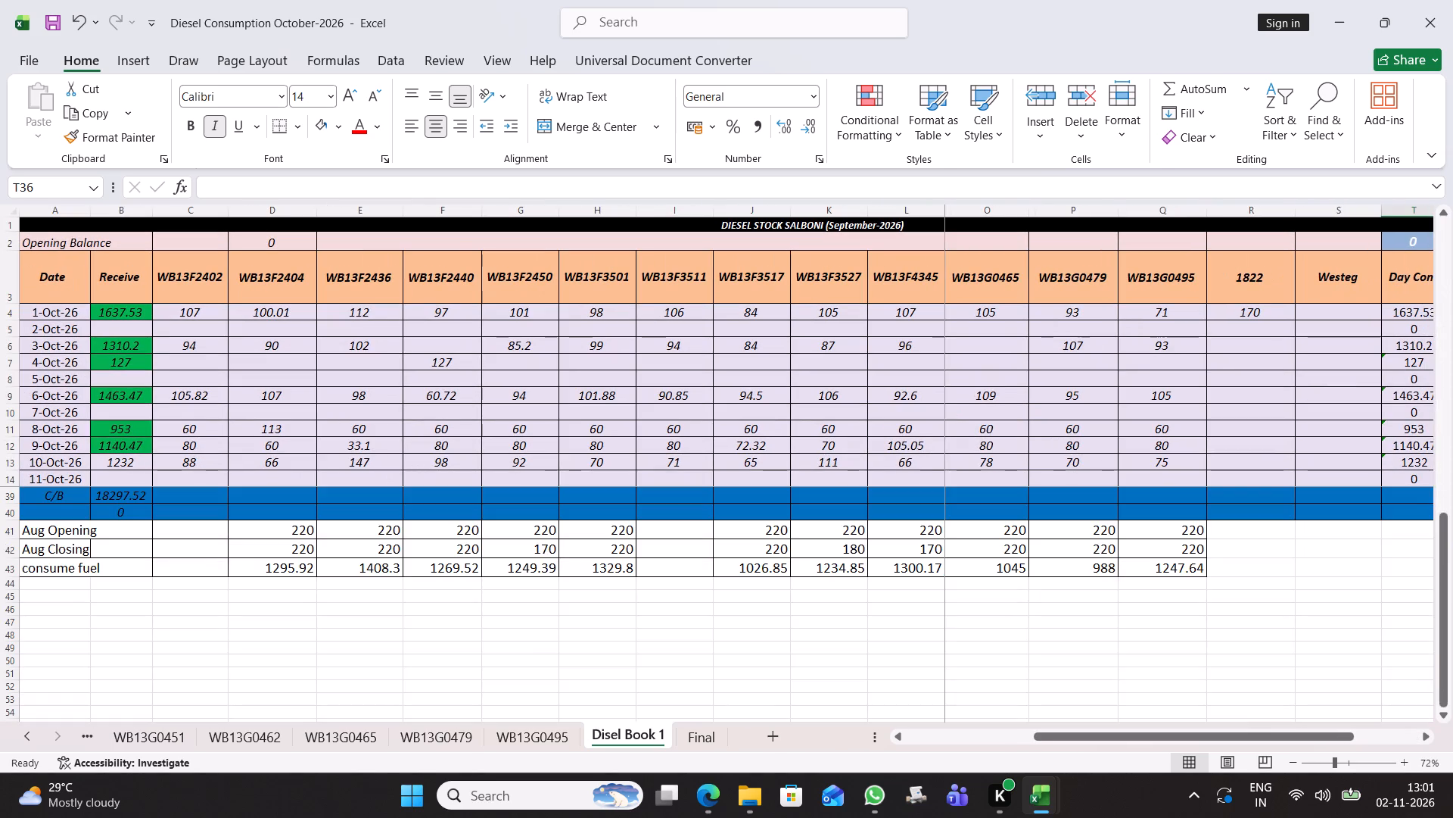
{"action": "scroll", "coordinate": [537, 411], "scroll_direction": "up", "scroll_amount": 5}
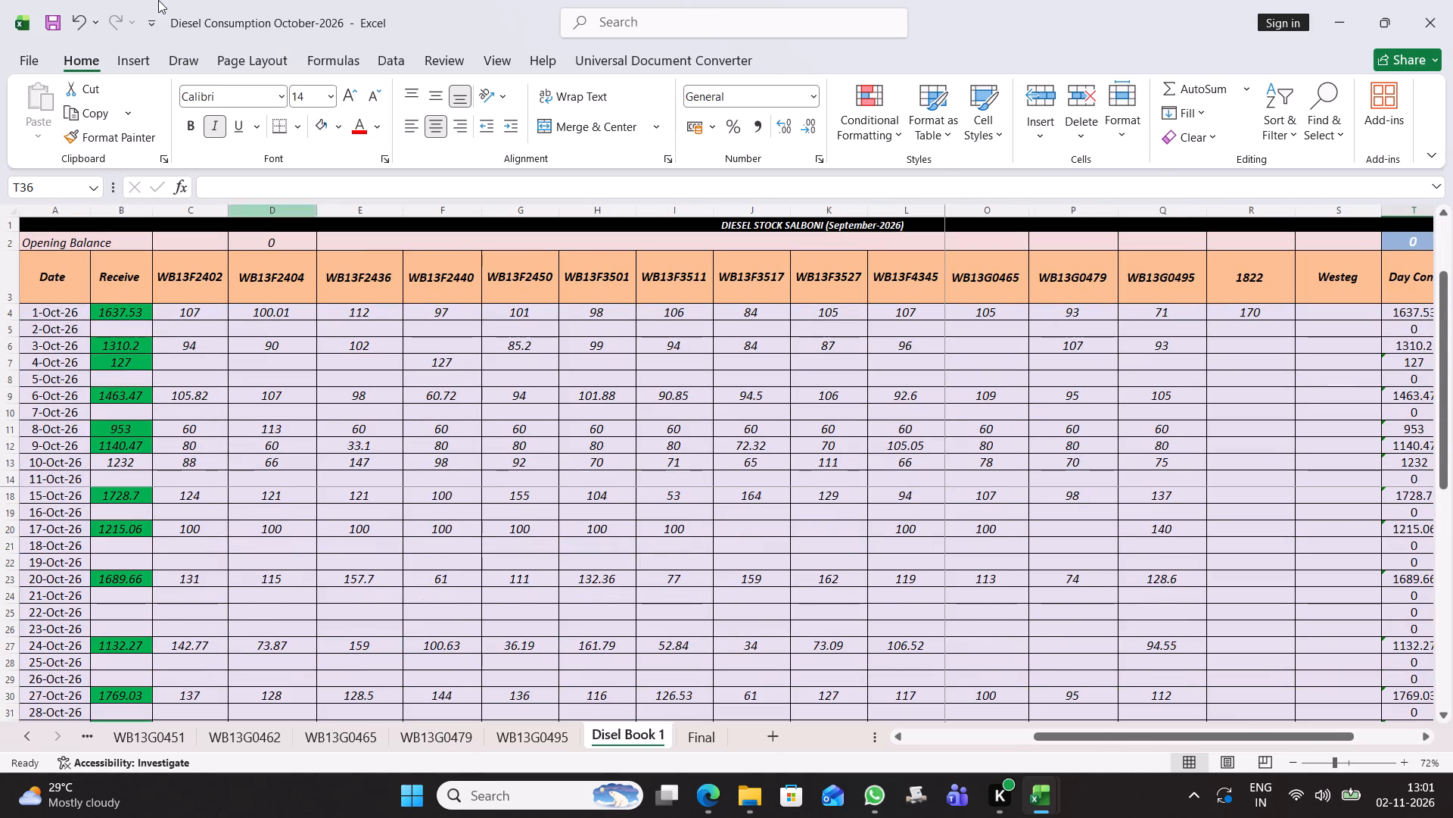
Save the diesel consumption workbook and return to the Renuka_Salary_OCTOBER 2026 payroll workbook.
{"action": "left_click", "coordinate": [53, 23]}
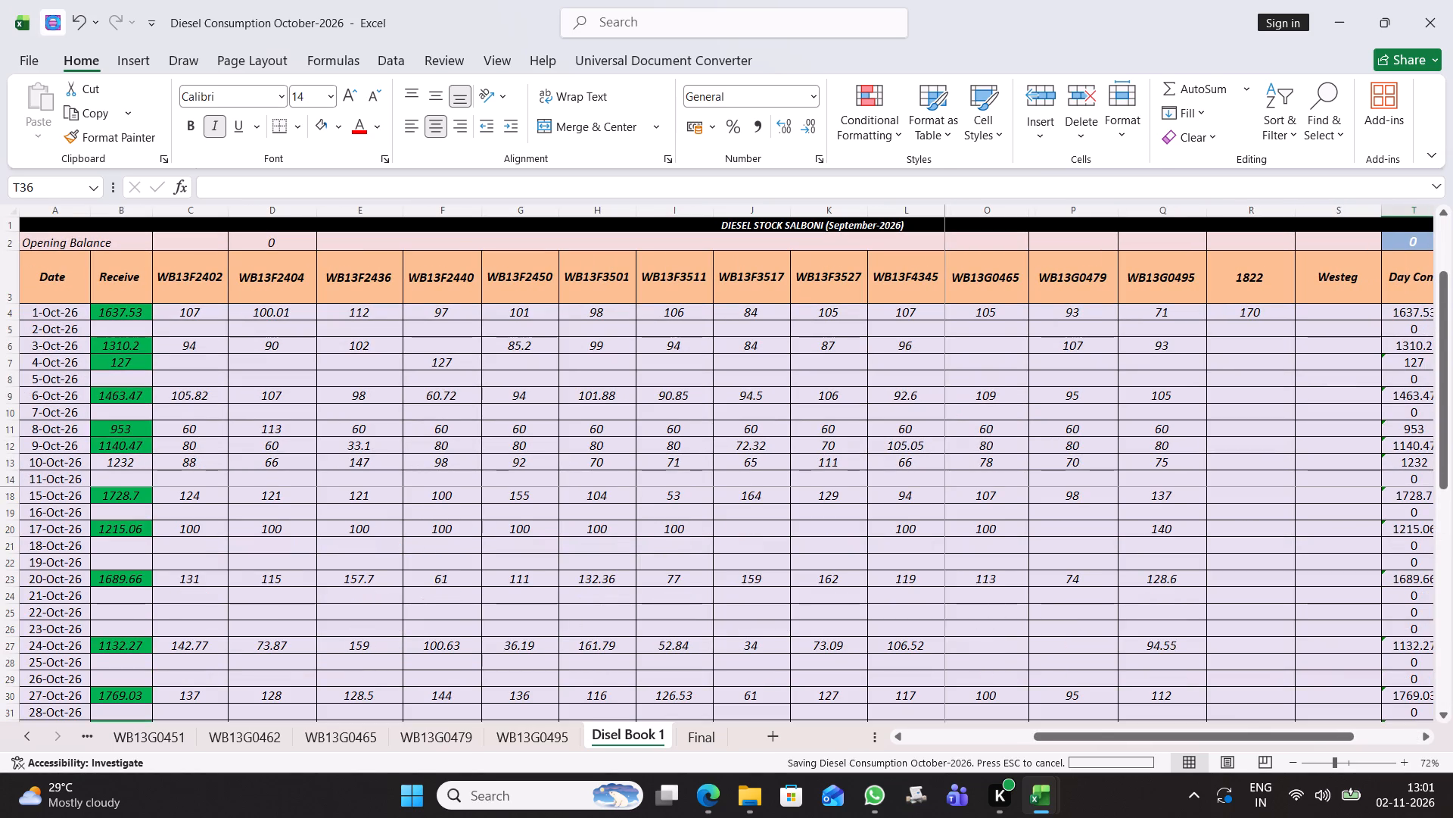
{"action": "triple_click", "coordinate": [53, 23]}
{"action": "left_click", "coordinate": [53, 23]}
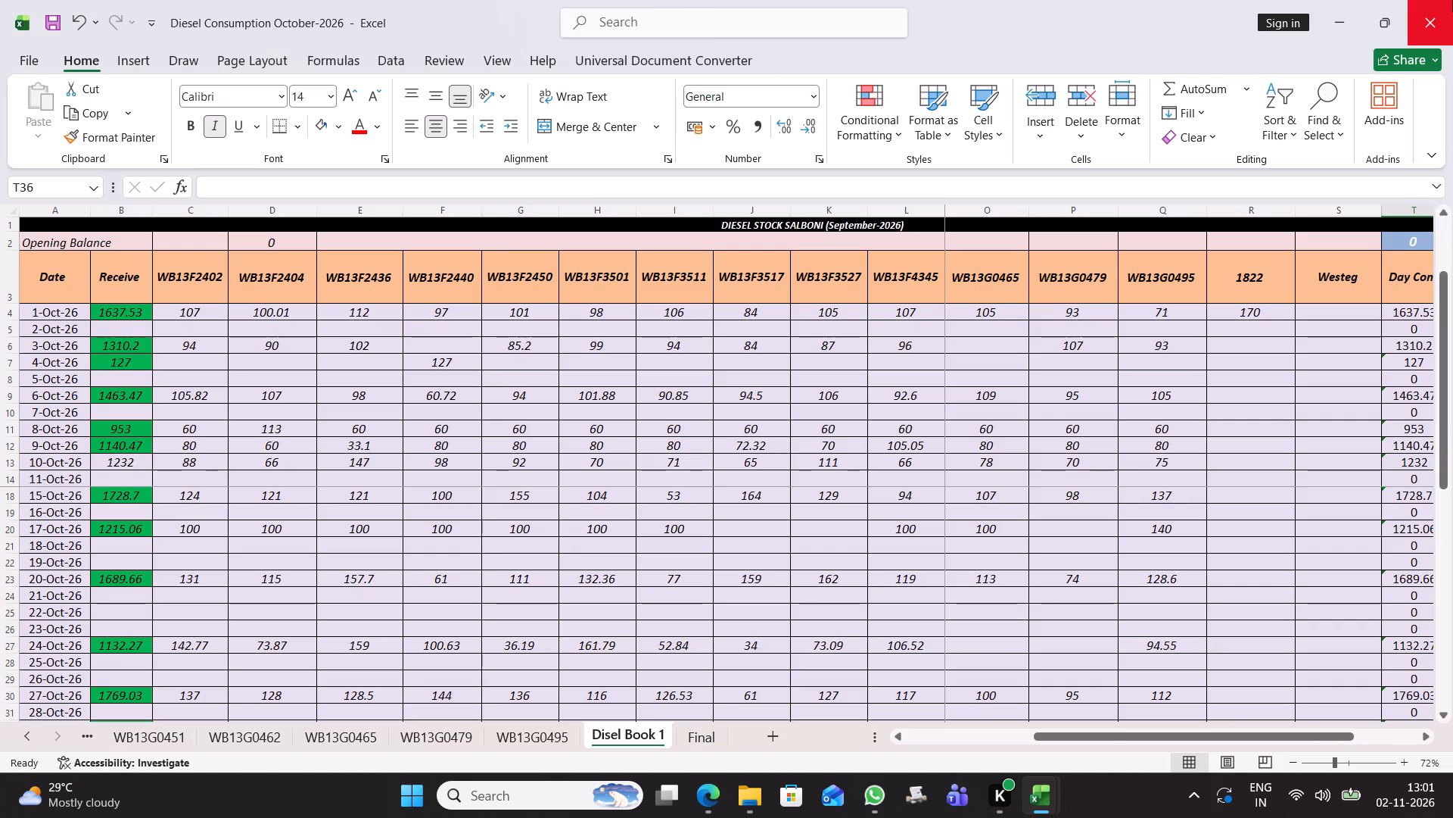
{"action": "left_click", "coordinate": [1359, 5]}
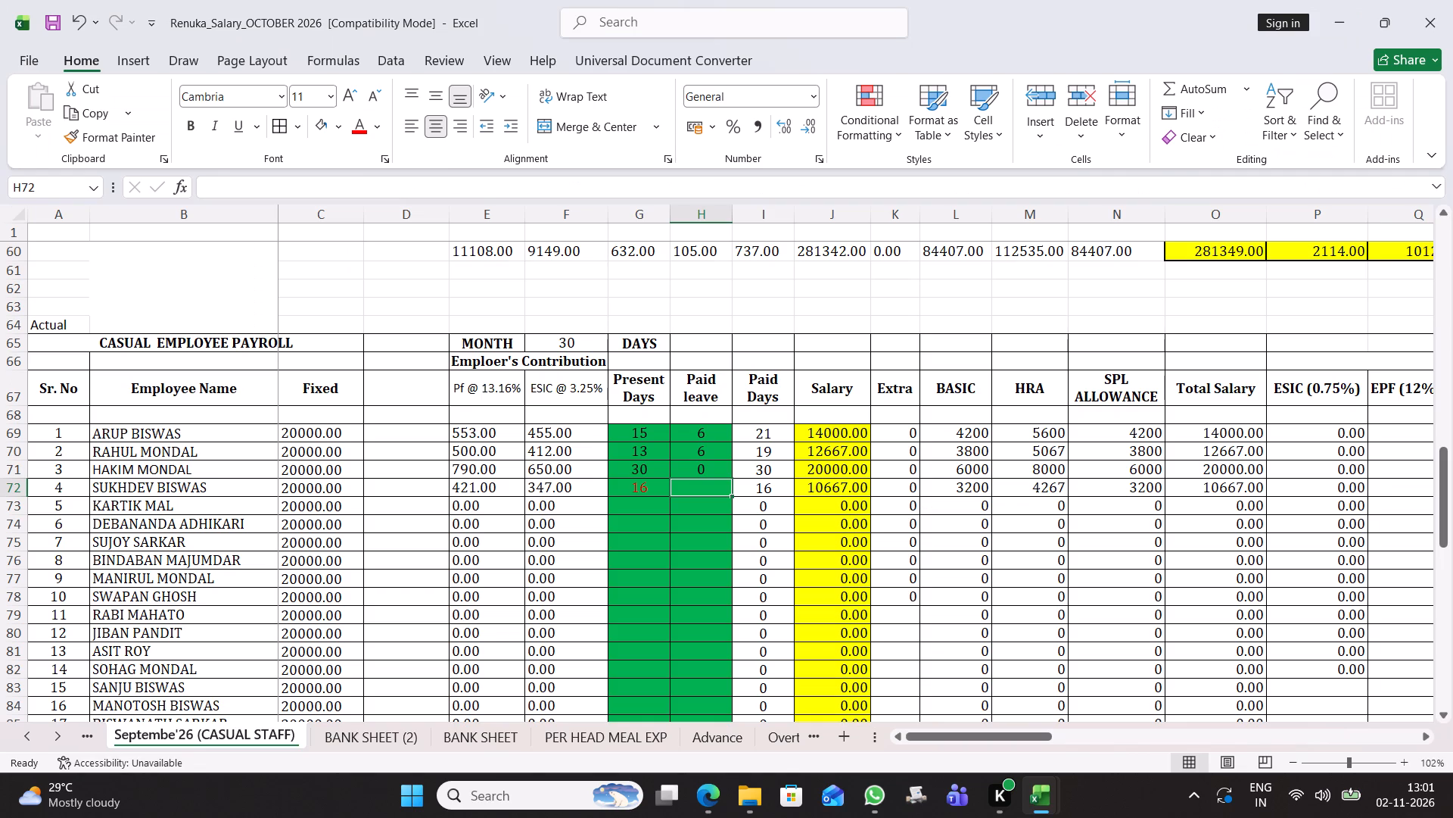
Change the font colour of the present days value for the employee at Sr. No 4 to black.
{"action": "key", "text": "Left"}
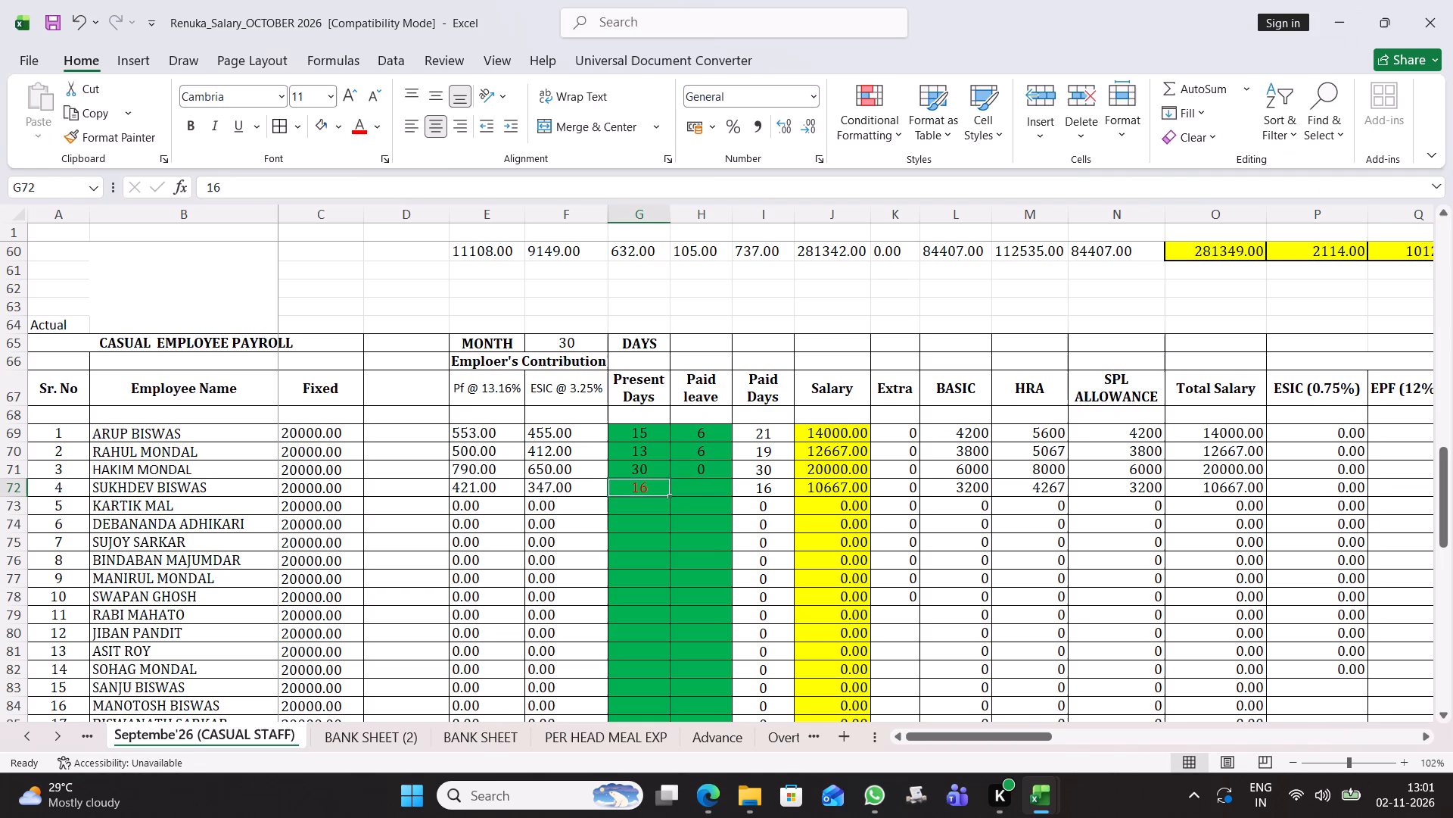
{"action": "left_click", "coordinate": [380, 126]}
{"action": "left_click", "coordinate": [370, 185]}
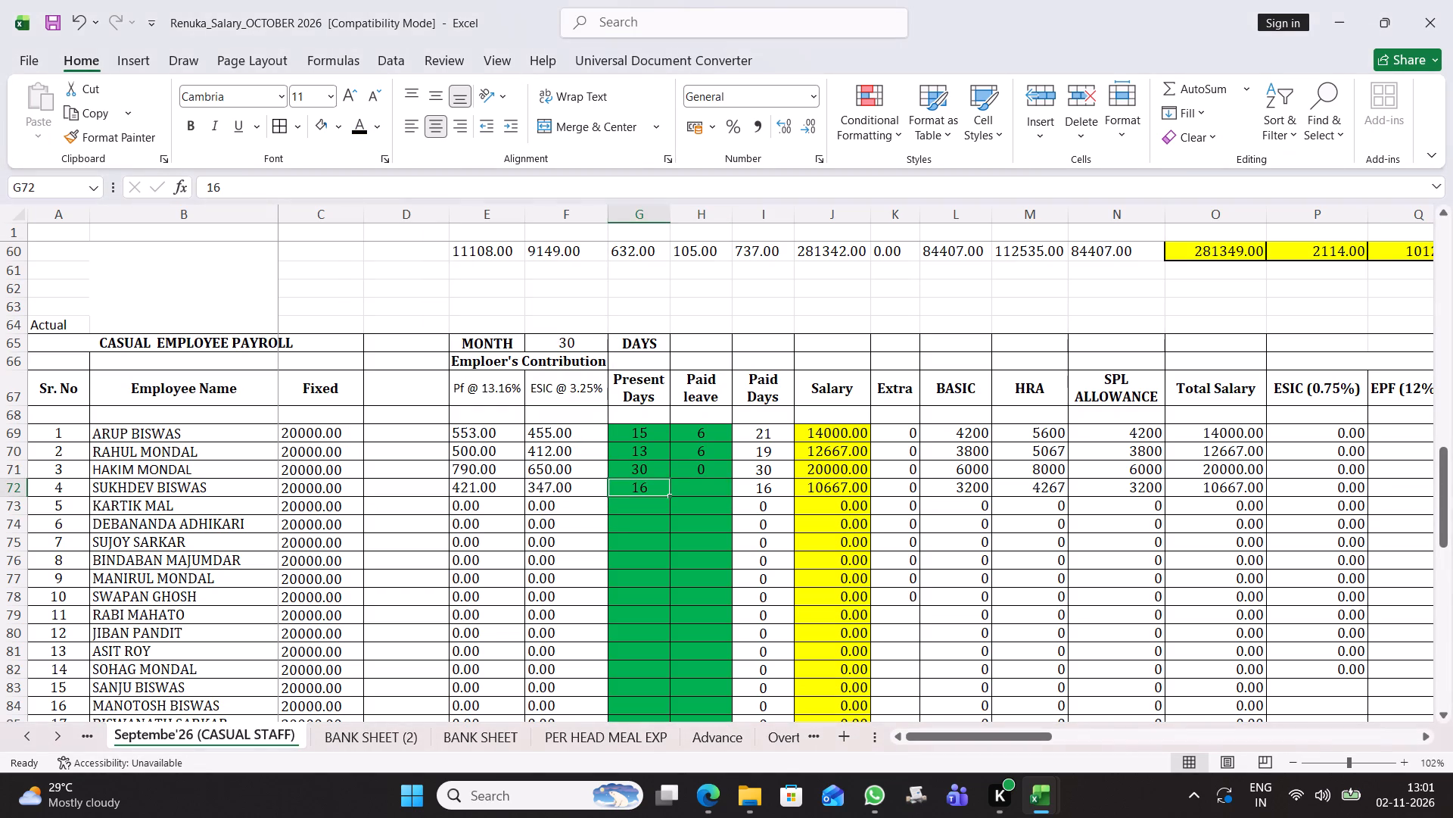
Enter 6 paid leave days for the employee at Sr. No 4 and make the value's font black.
{"action": "key", "text": "Right"}
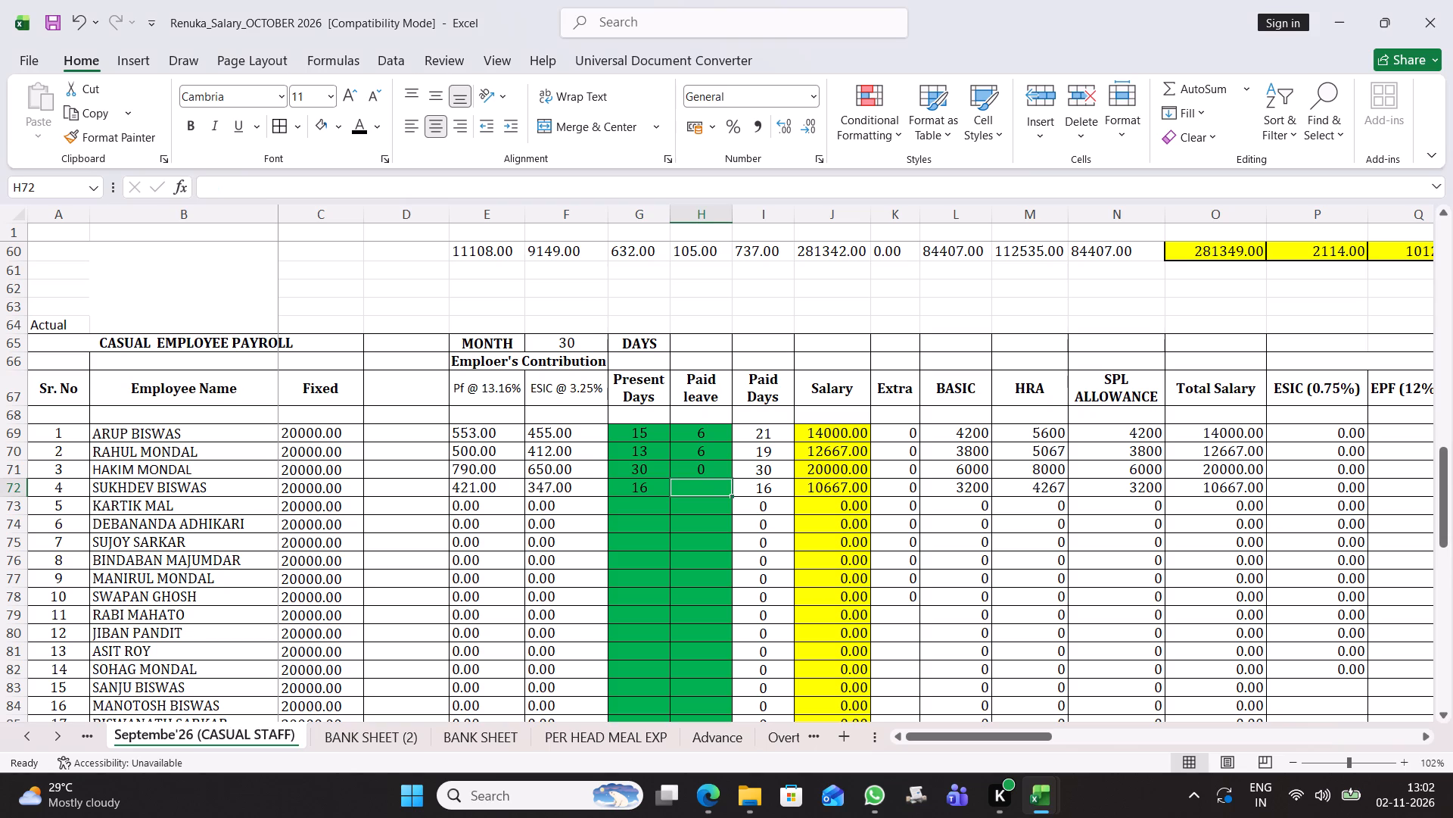
{"action": "key", "text": "6"}
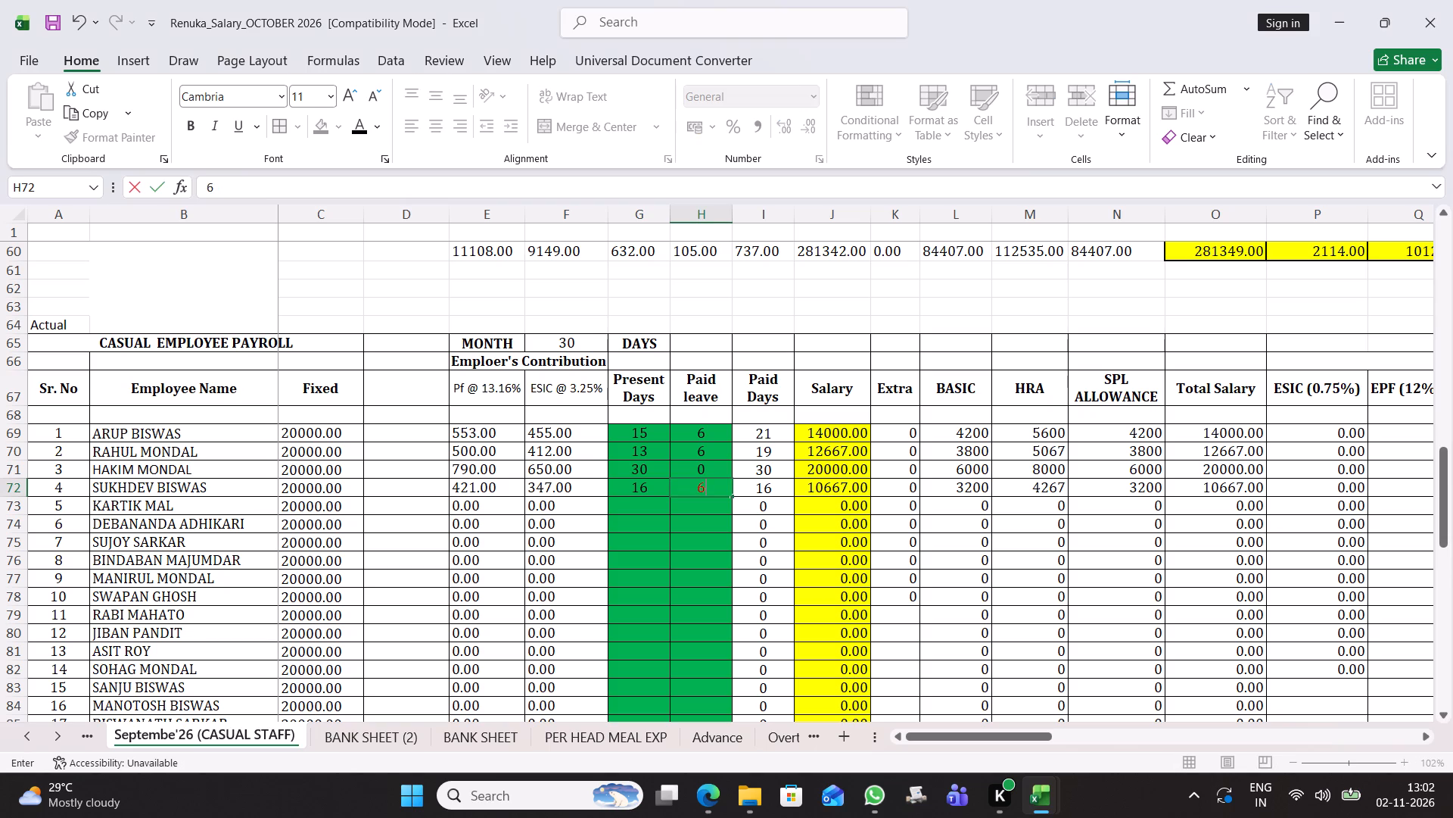
{"action": "key", "text": "Return"}
{"action": "key", "text": "Up"}
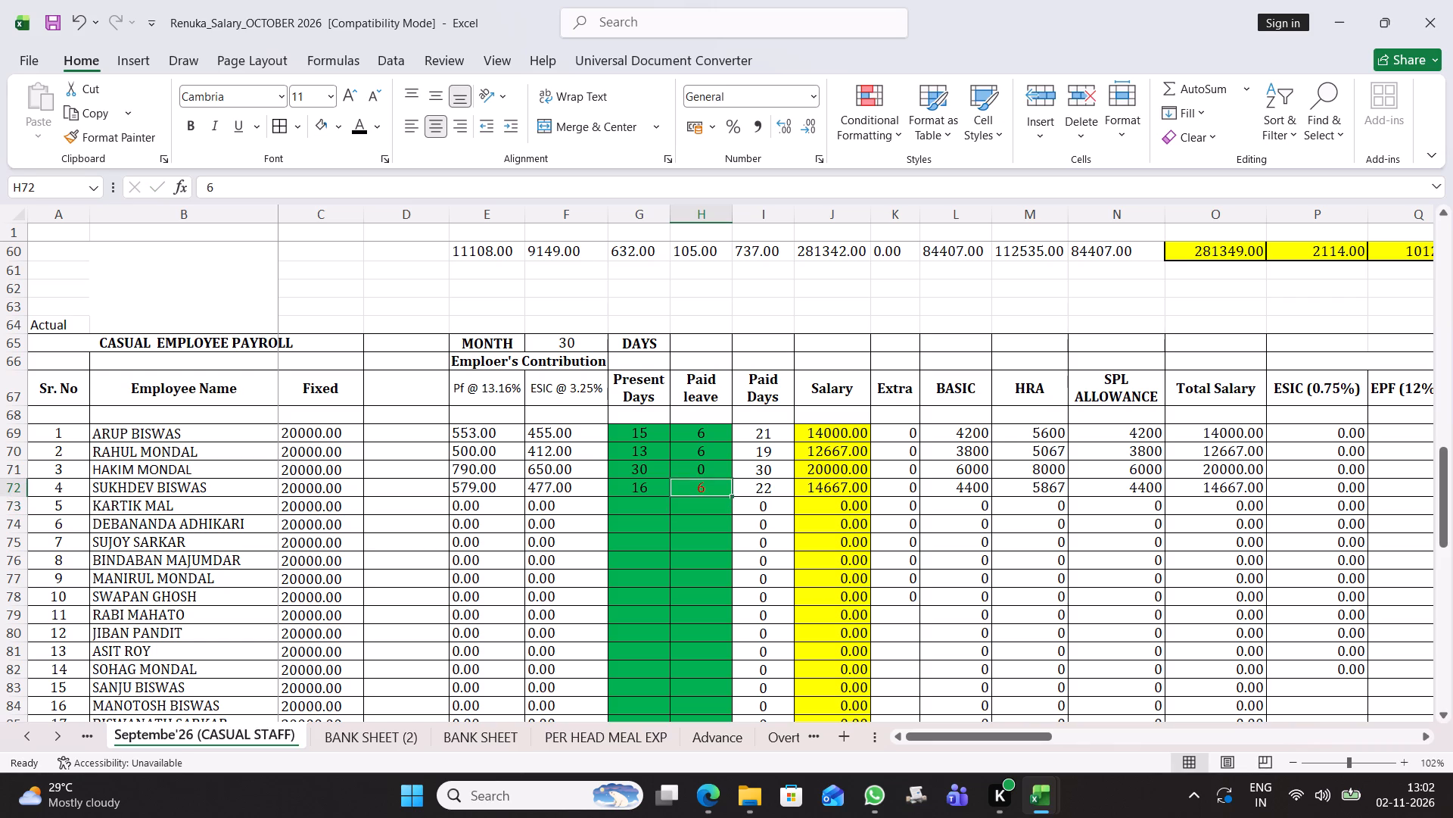
{"action": "left_click", "coordinate": [364, 130]}
Enter 22 present days and 7 paid leave days for the employee at Sr. No 5.
{"action": "key", "text": "Return"}
{"action": "key", "text": "Left"}
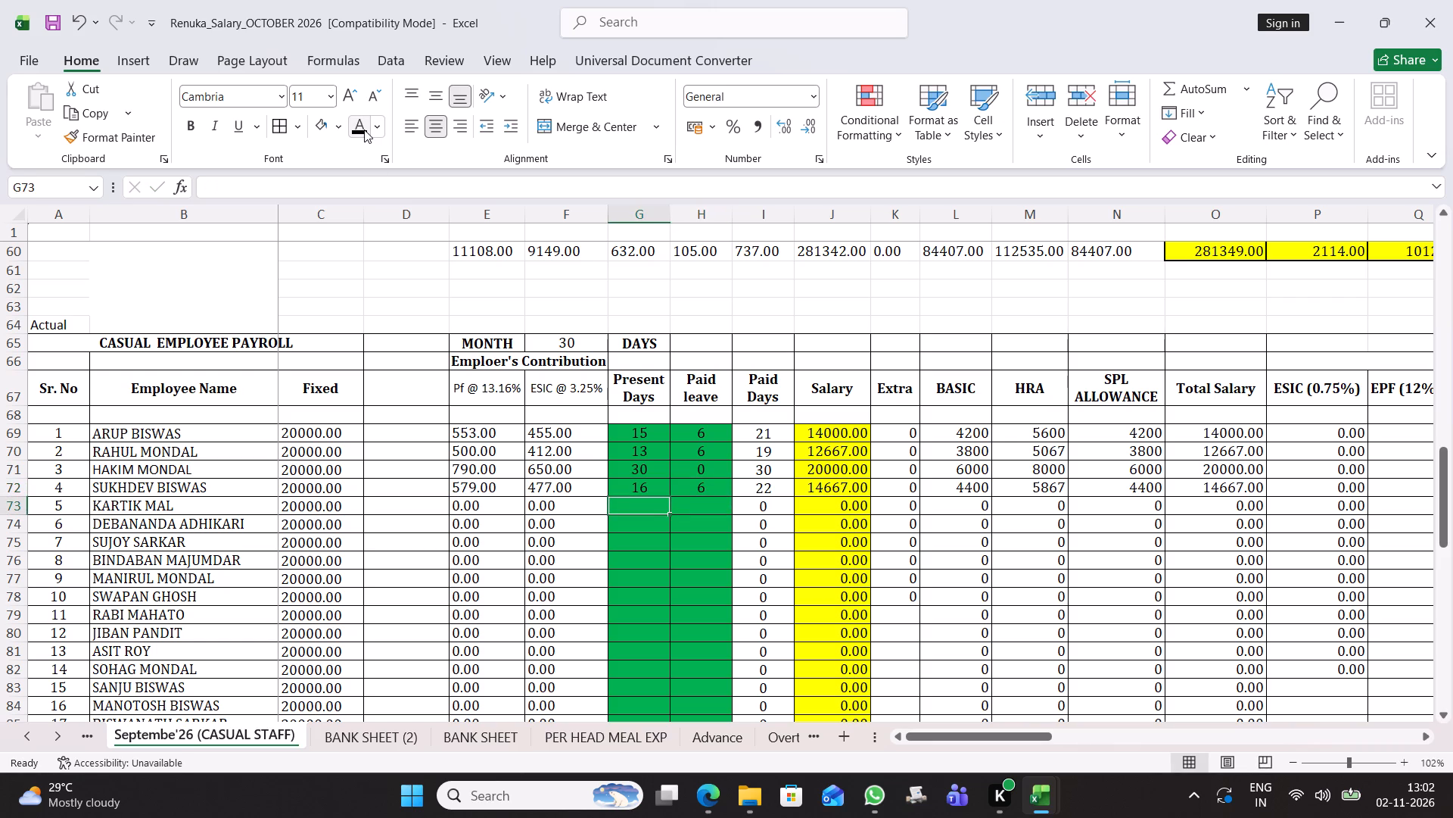
{"action": "type", "text": "22"}
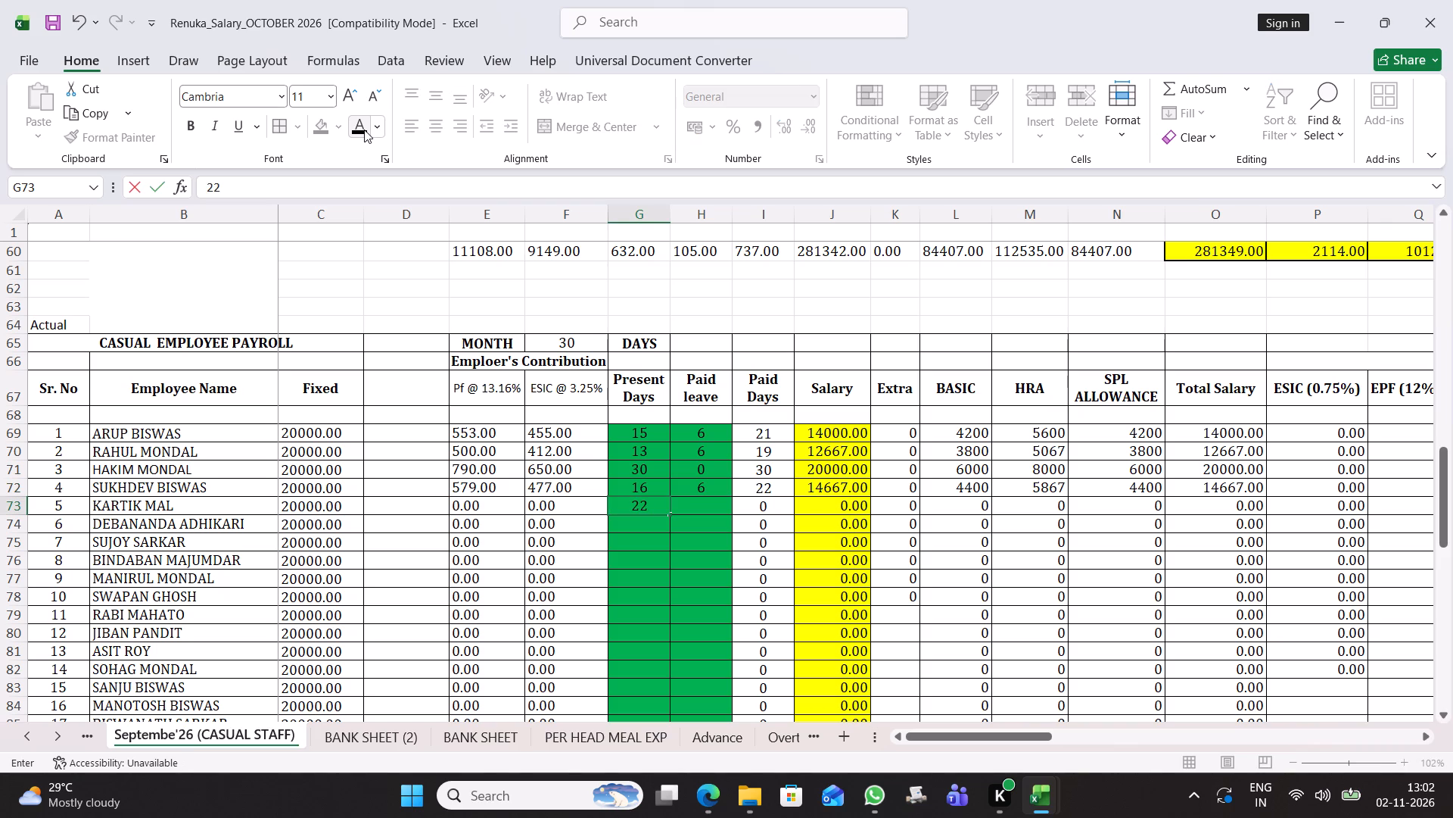
{"action": "key", "text": "Right"}
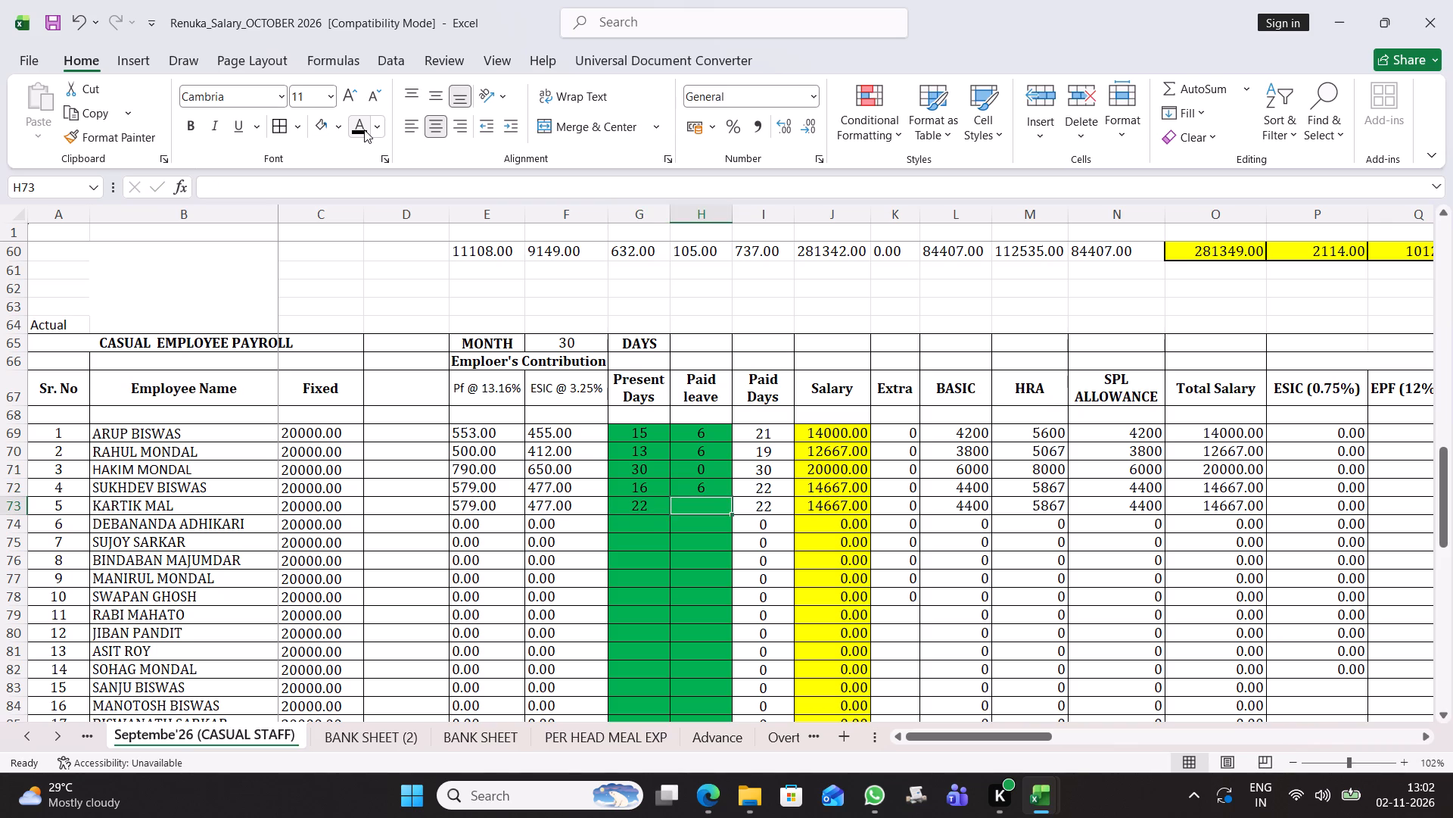
{"action": "key", "text": "7"}
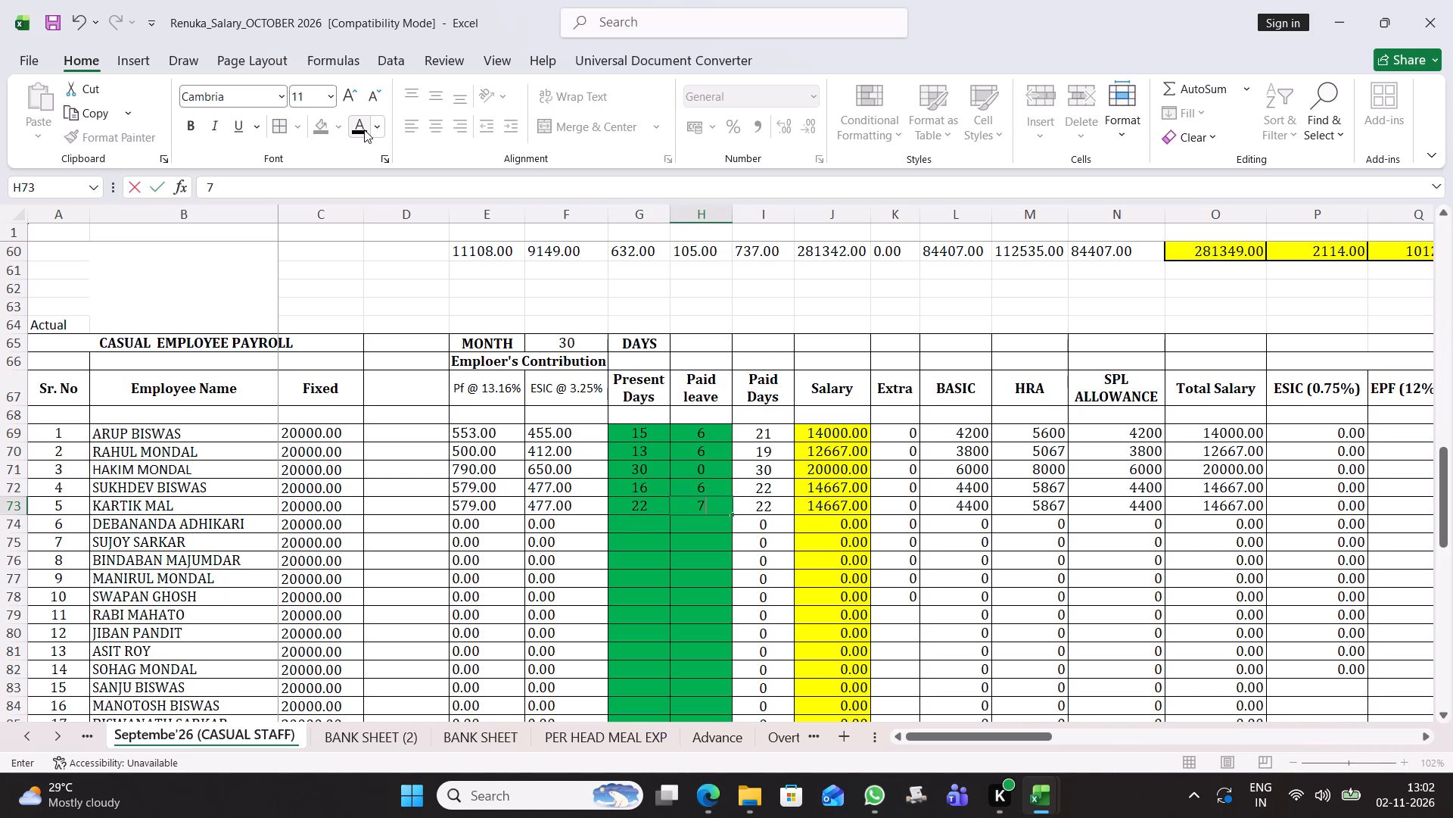
{"action": "key", "text": "Return"}
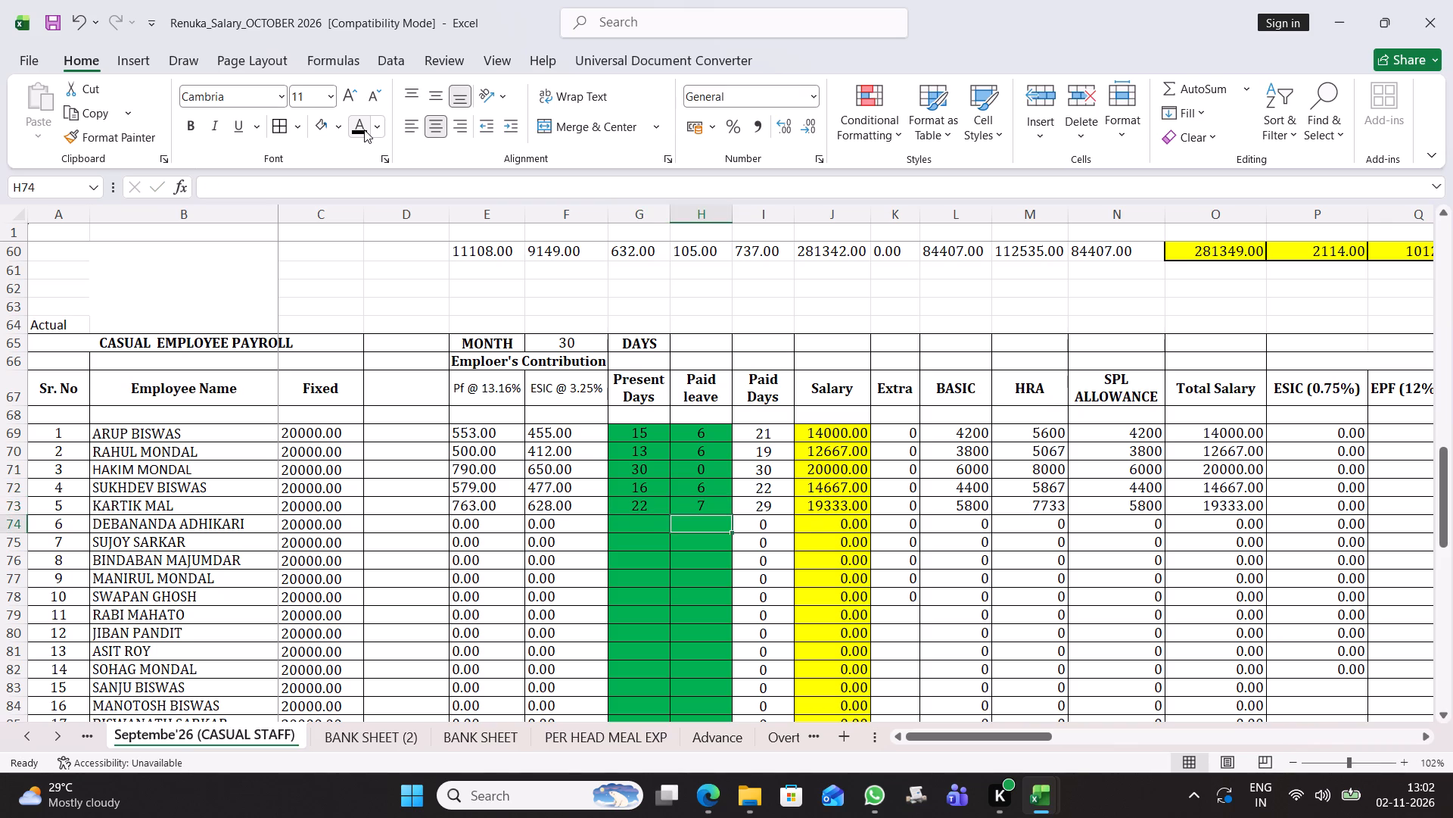
Set the month's number of days in the casual employee payroll header to 31.
{"action": "double_click", "coordinate": [576, 344]}
{"action": "key", "text": "BackSpace"}
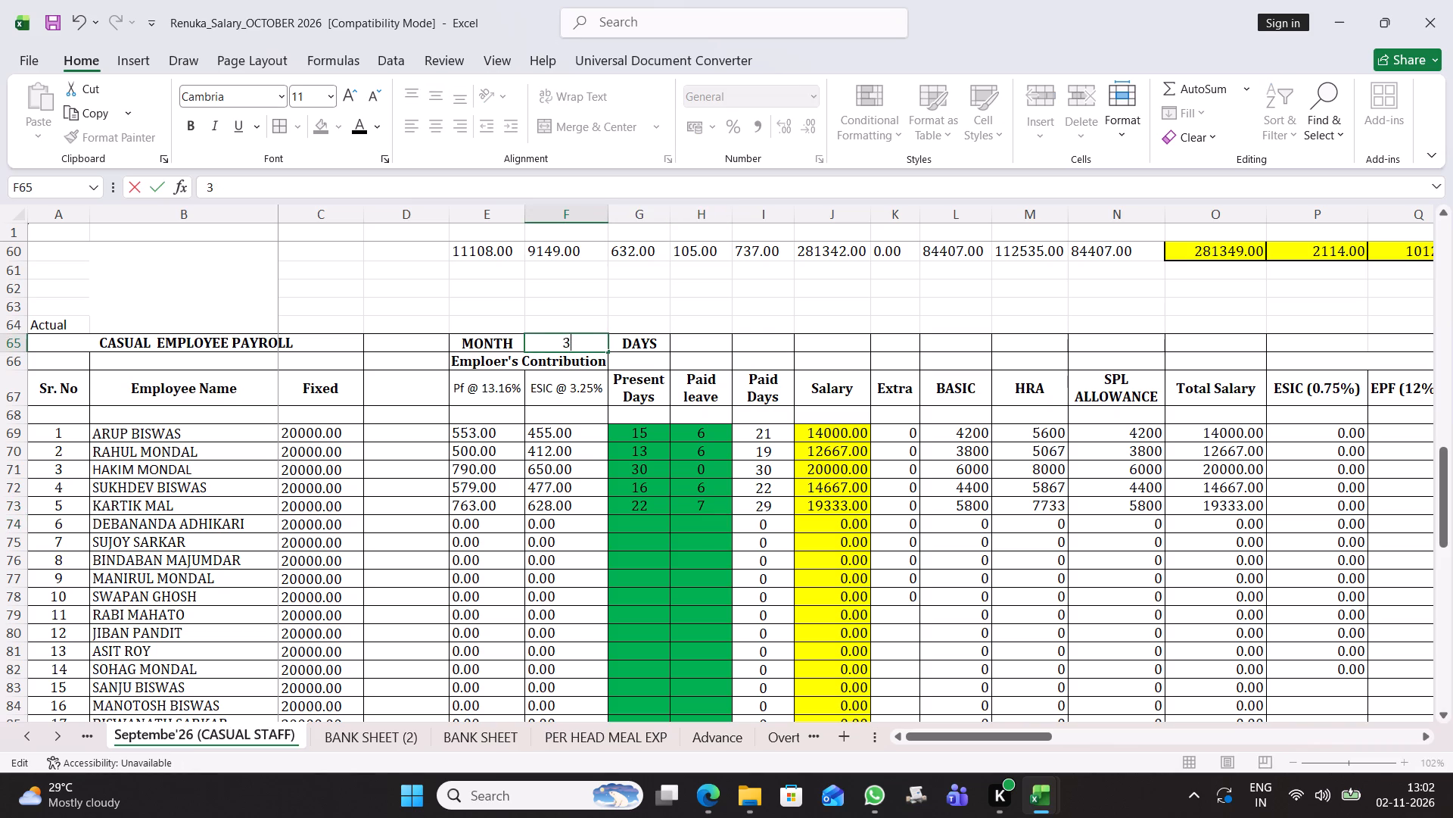
{"action": "key", "text": "1"}
{"action": "key", "text": "Return"}
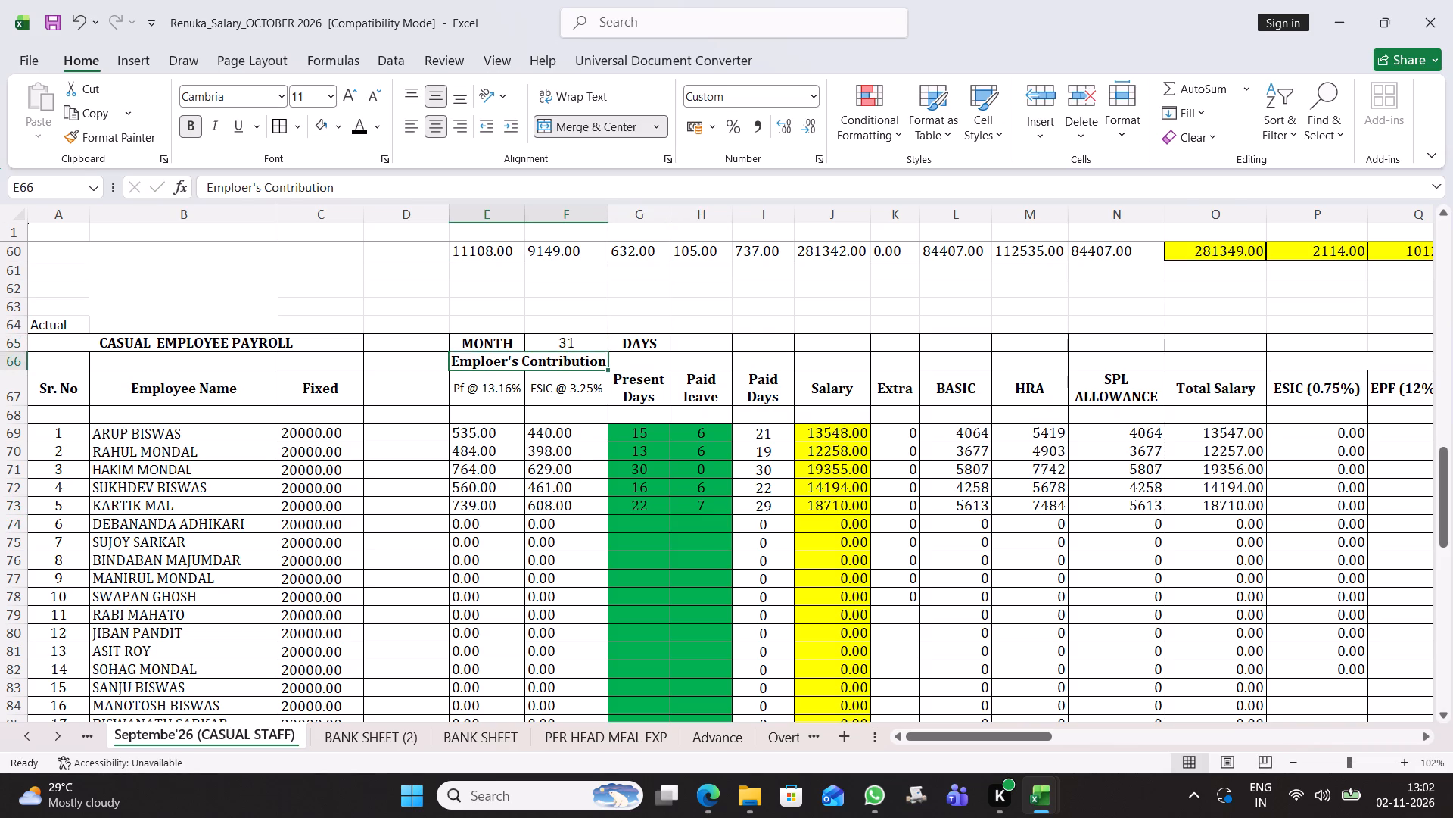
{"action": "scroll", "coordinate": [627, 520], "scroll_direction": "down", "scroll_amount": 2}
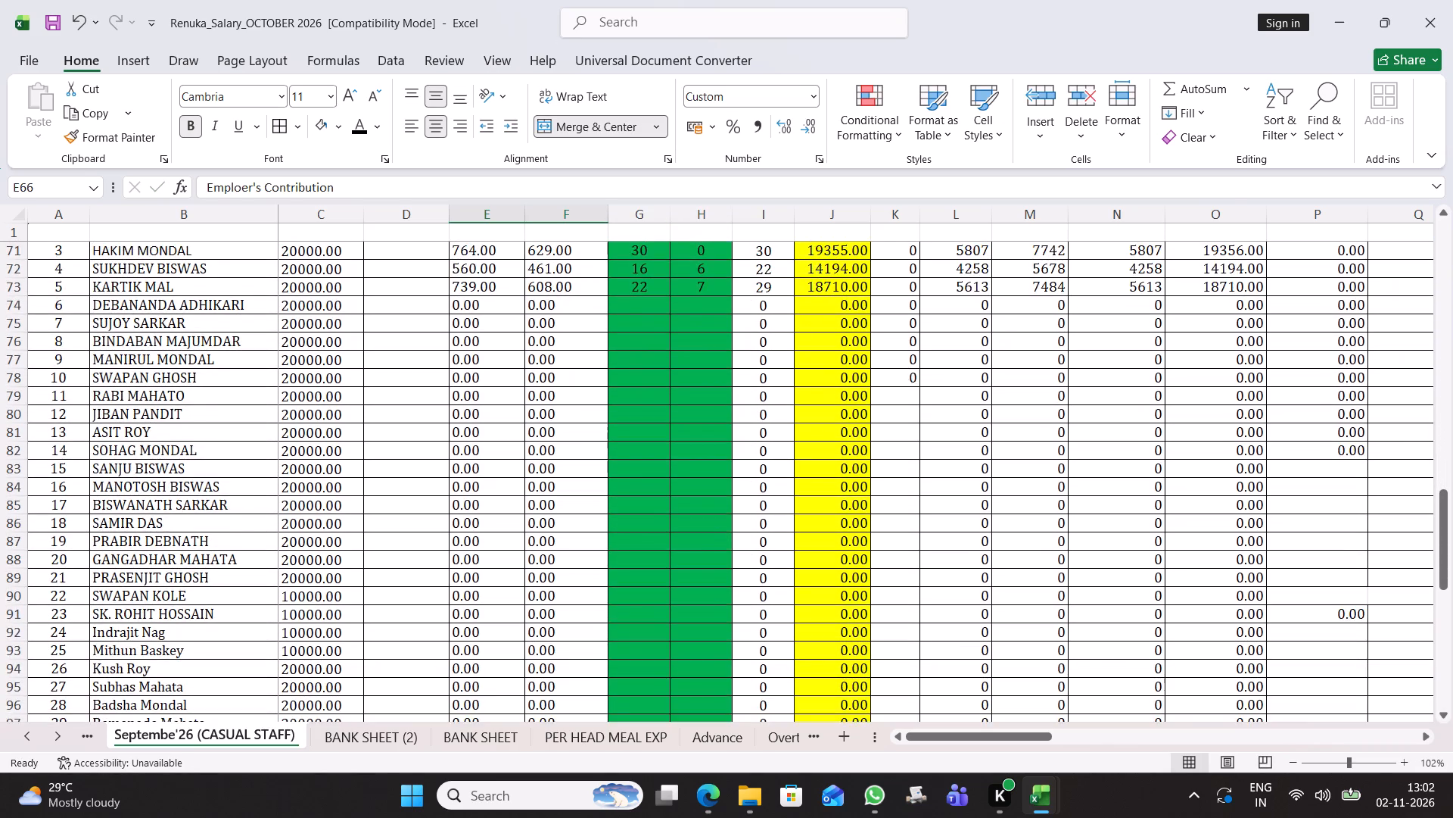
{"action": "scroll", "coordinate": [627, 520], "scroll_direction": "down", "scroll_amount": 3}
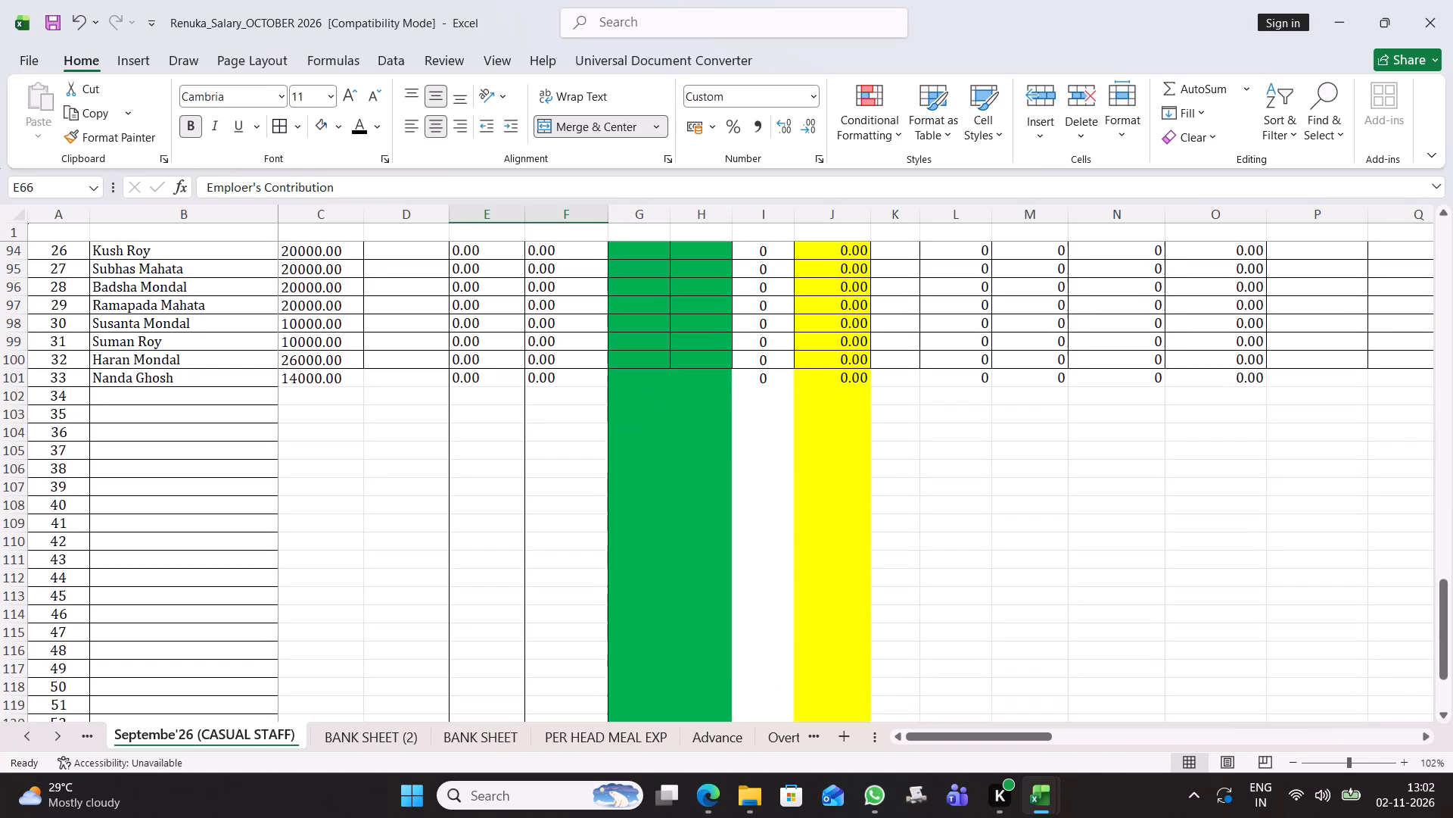
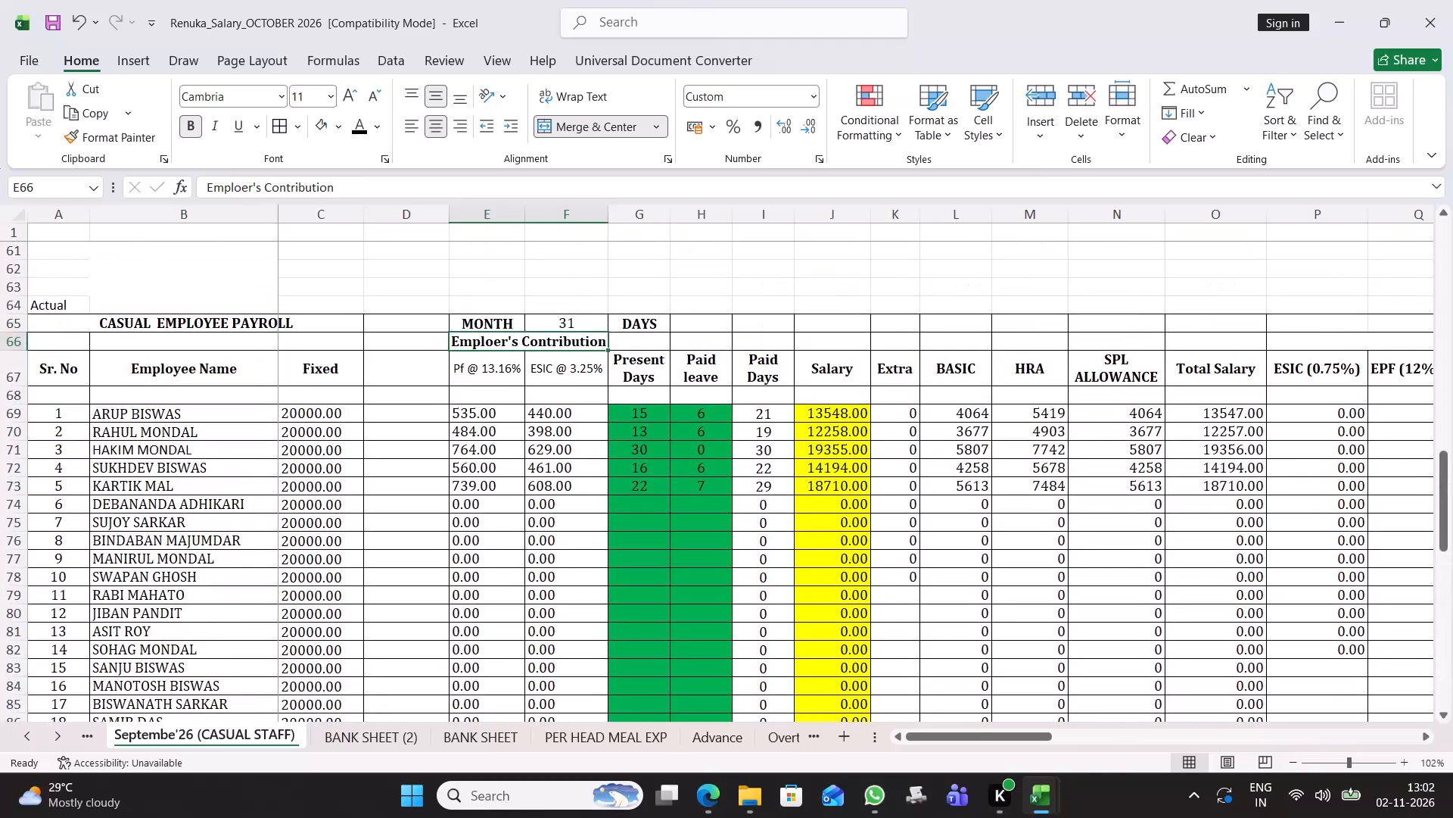
Enter 24 present days and 7 paid leave days for the employee at Sr. No 6.
{"action": "left_click", "coordinate": [638, 496]}
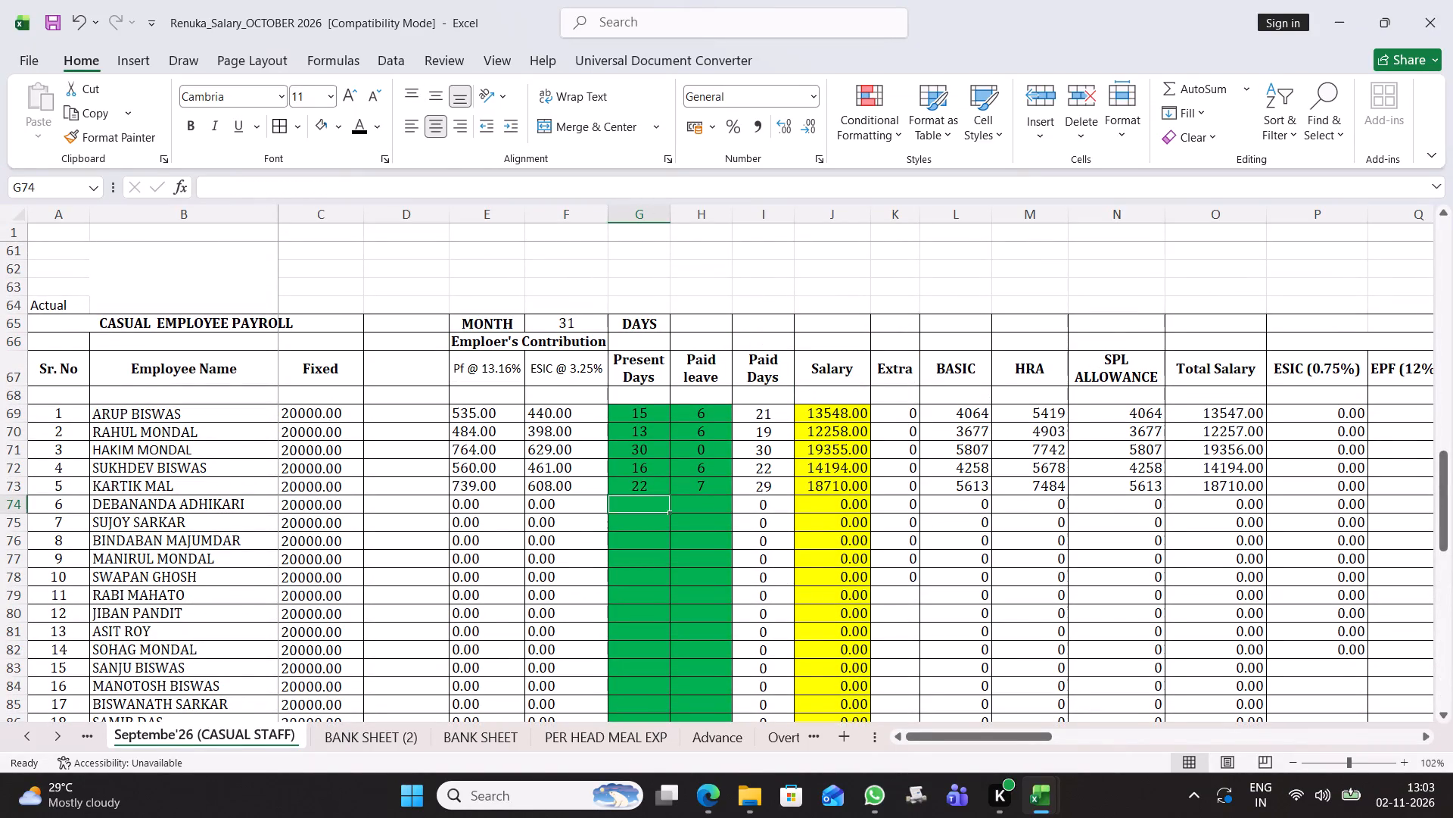
{"action": "type", "text": "24"}
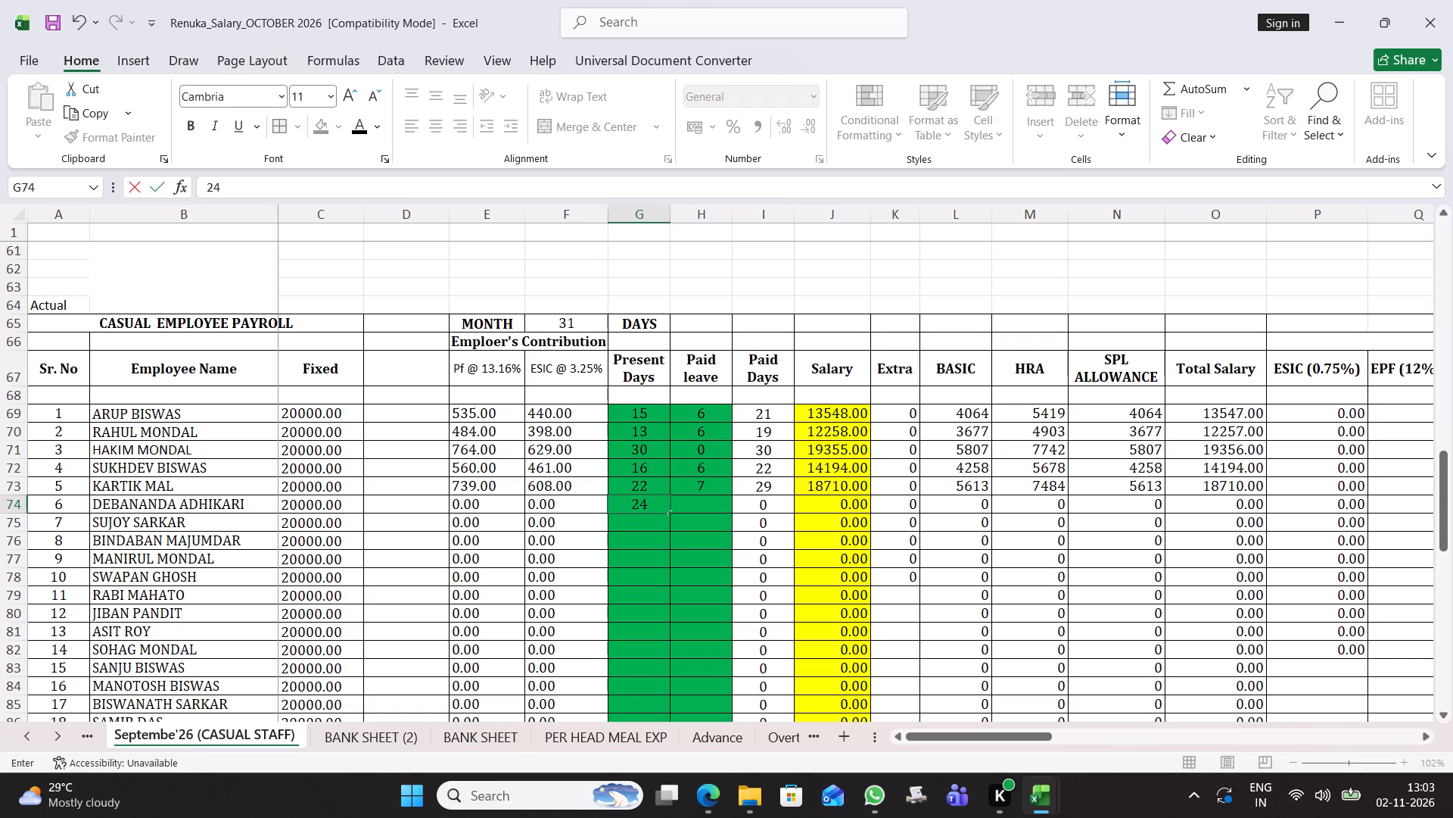
{"action": "key", "text": "Right"}
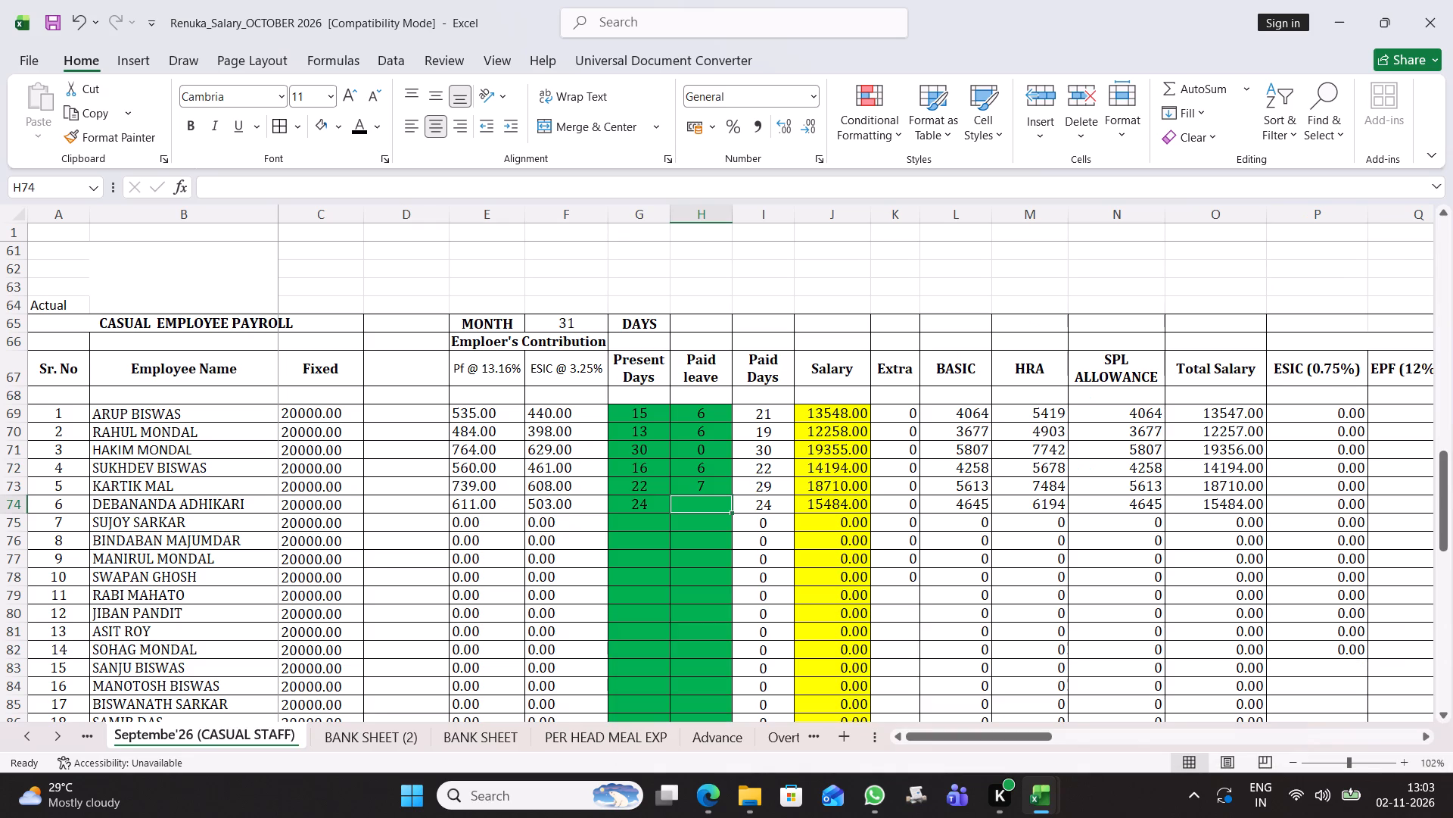
{"action": "key", "text": "7"}
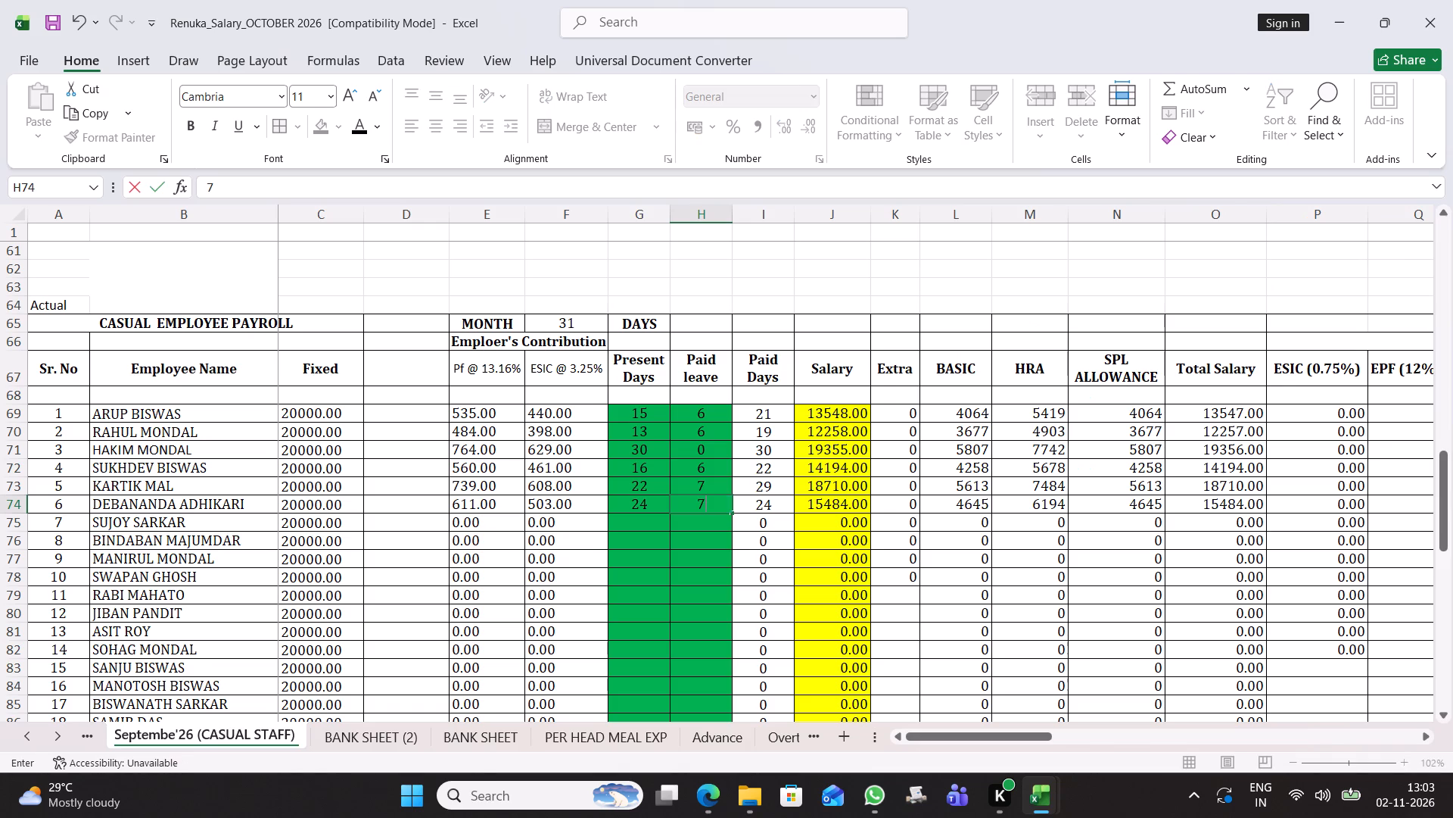
{"action": "key", "text": "Return"}
Enter 13 present days and 4 paid leave days for the employee at Sr. No 7.
{"action": "key", "text": "Left"}
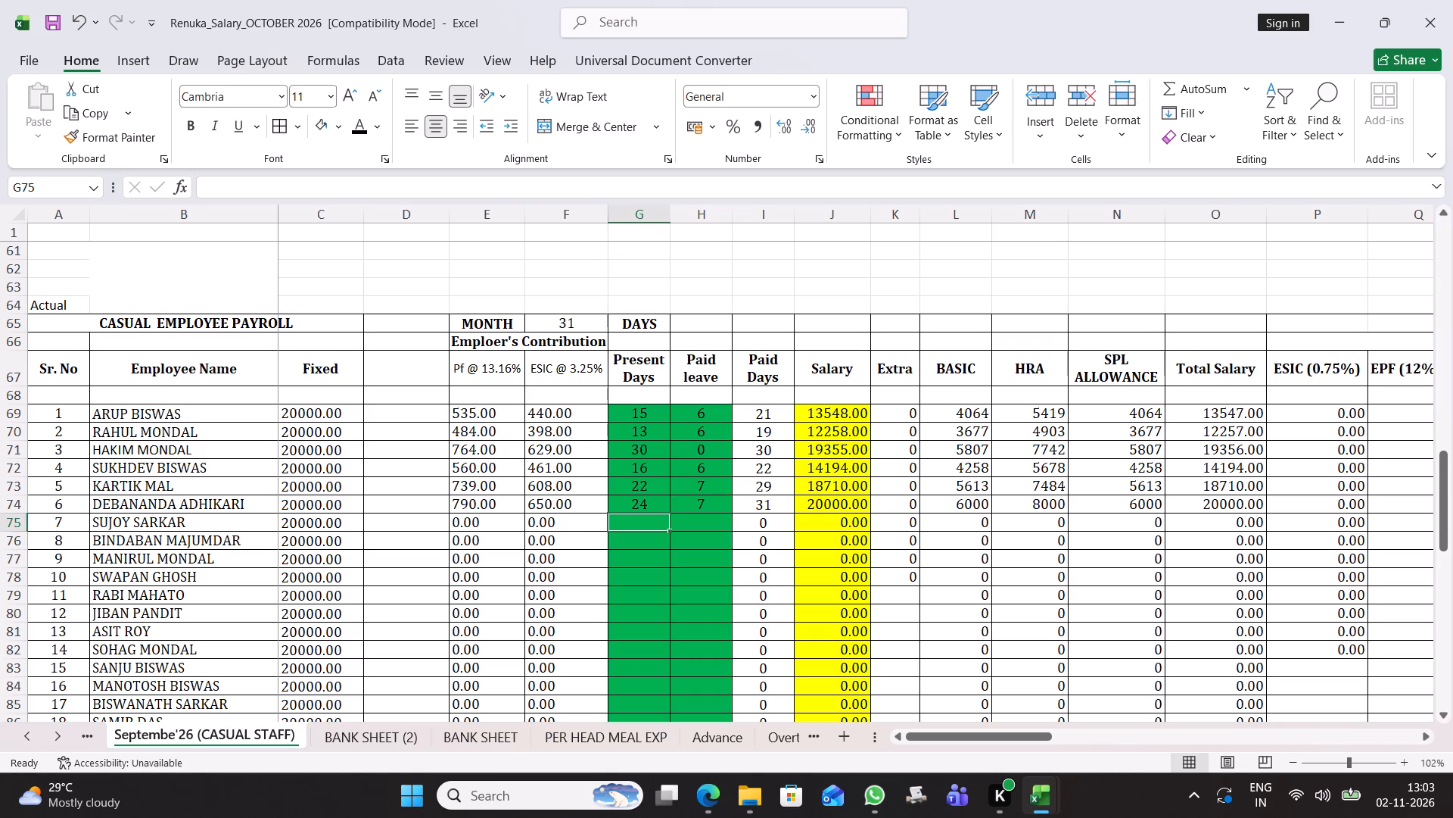
{"action": "type", "text": "13"}
{"action": "key", "text": "Right"}
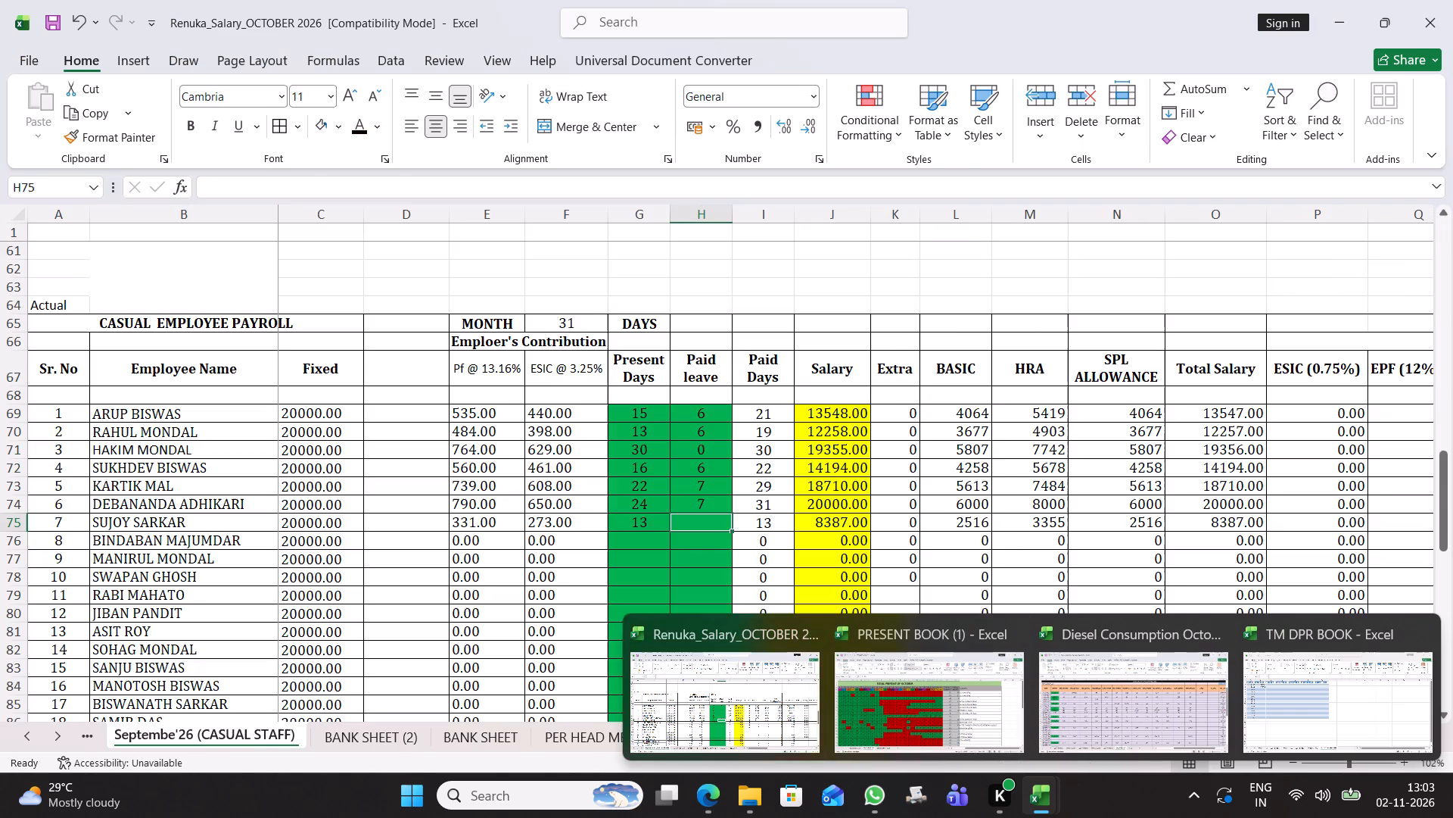
{"action": "key", "text": "4"}
{"action": "key", "text": "Return"}
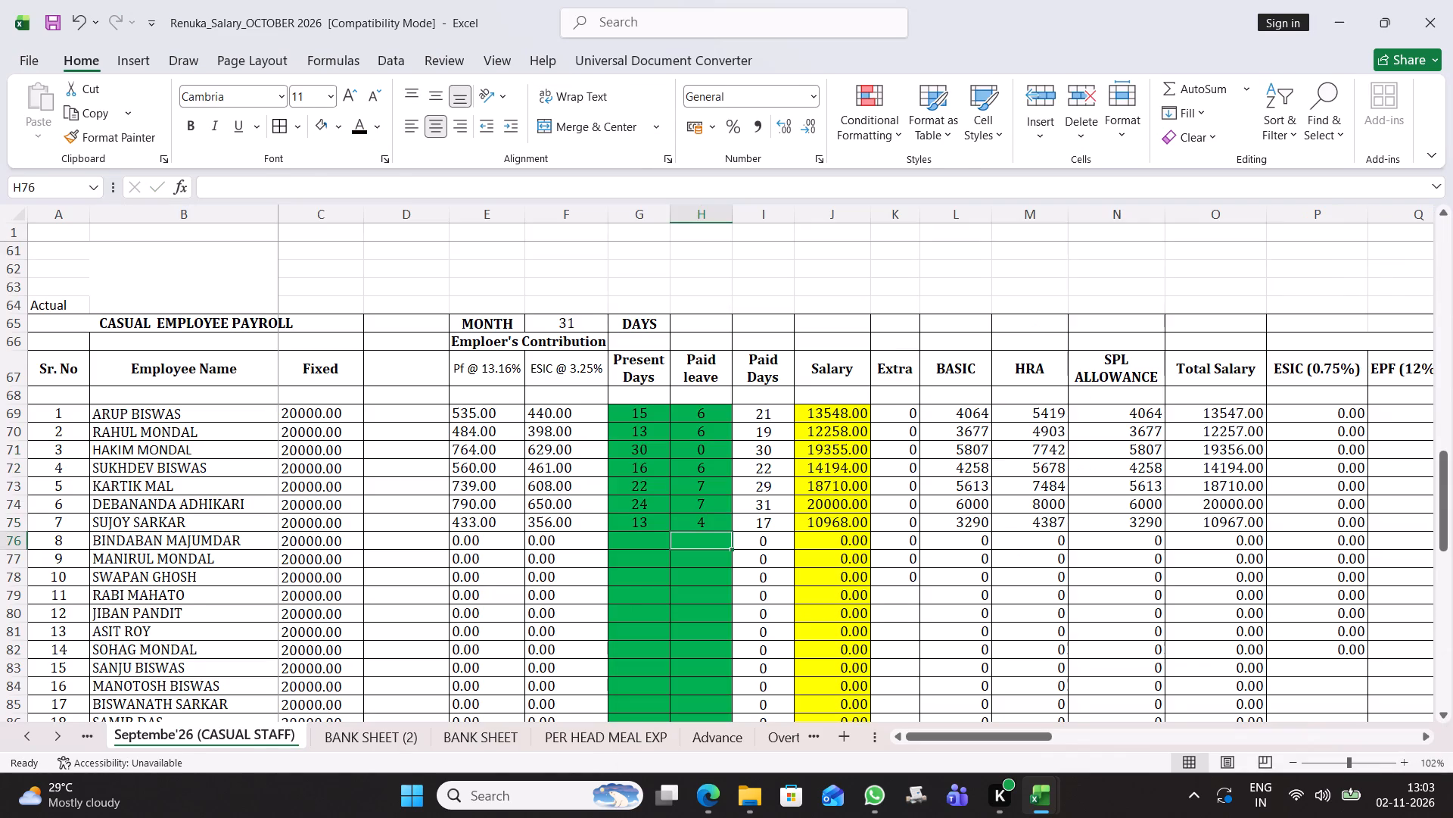
Enter 21 present days for the employee at Sr. No 8 in the casual employee payroll.
{"action": "key", "text": "Left"}
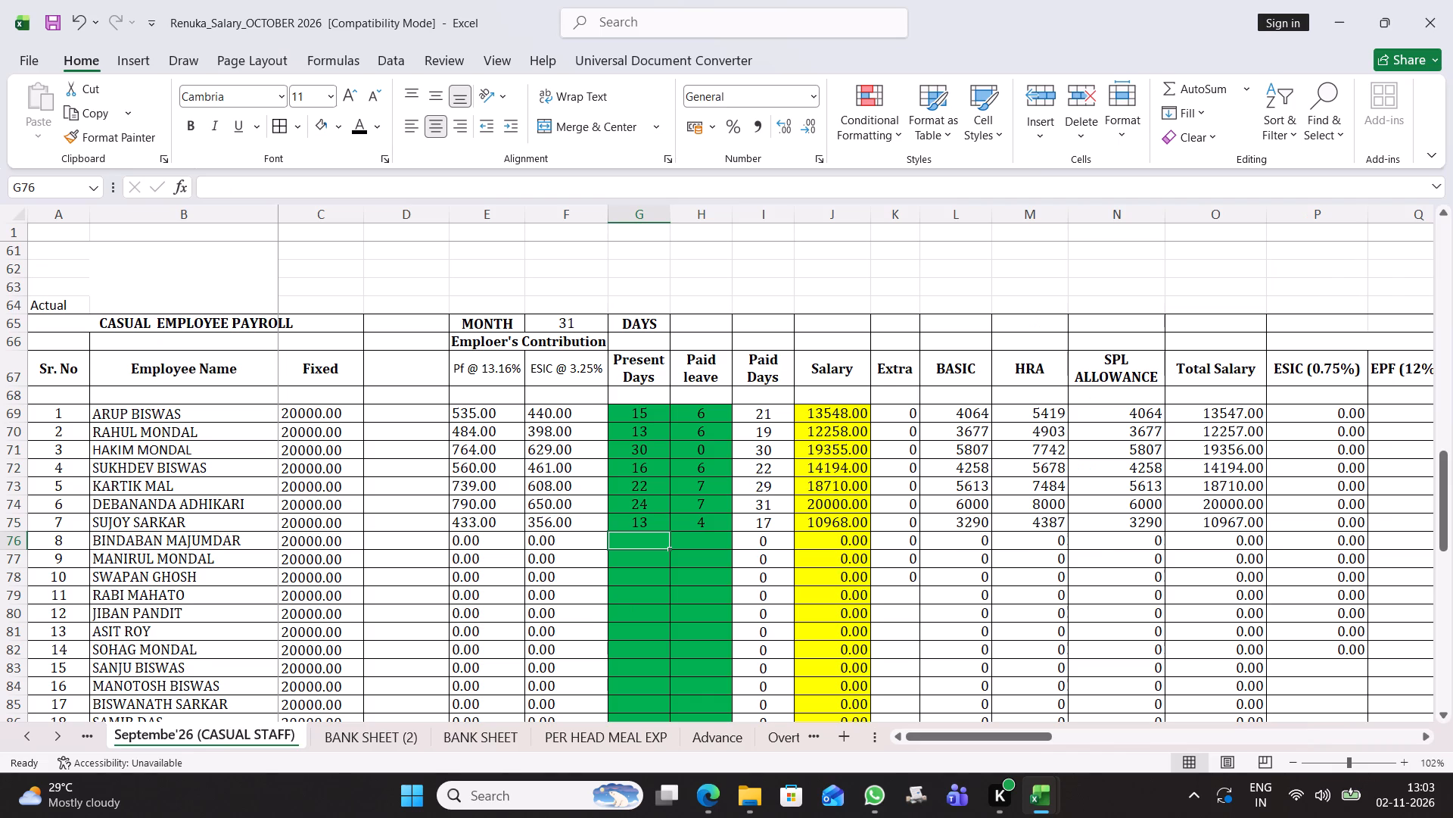
{"action": "type", "text": "21"}
{"action": "key", "text": "Right"}
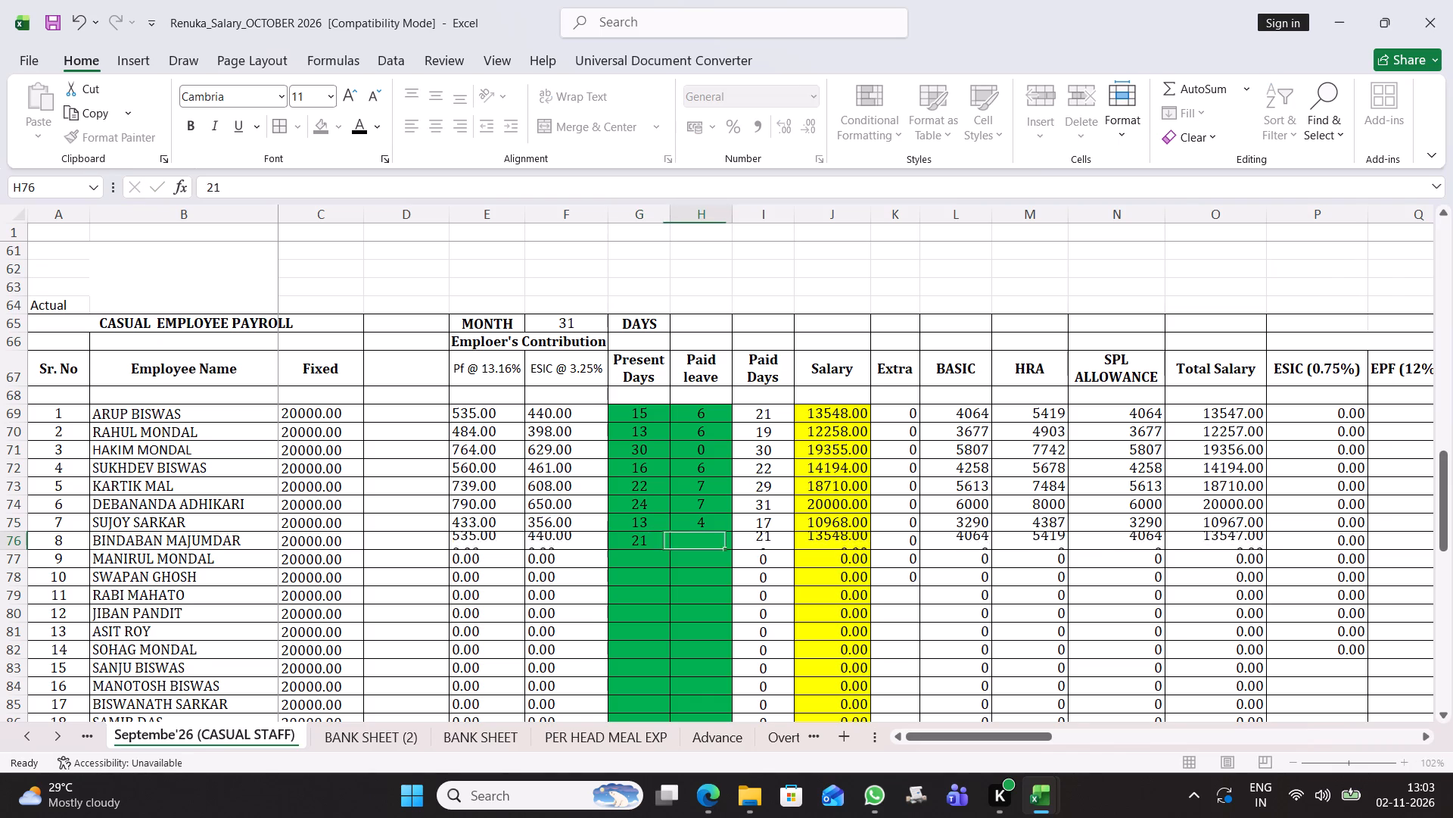
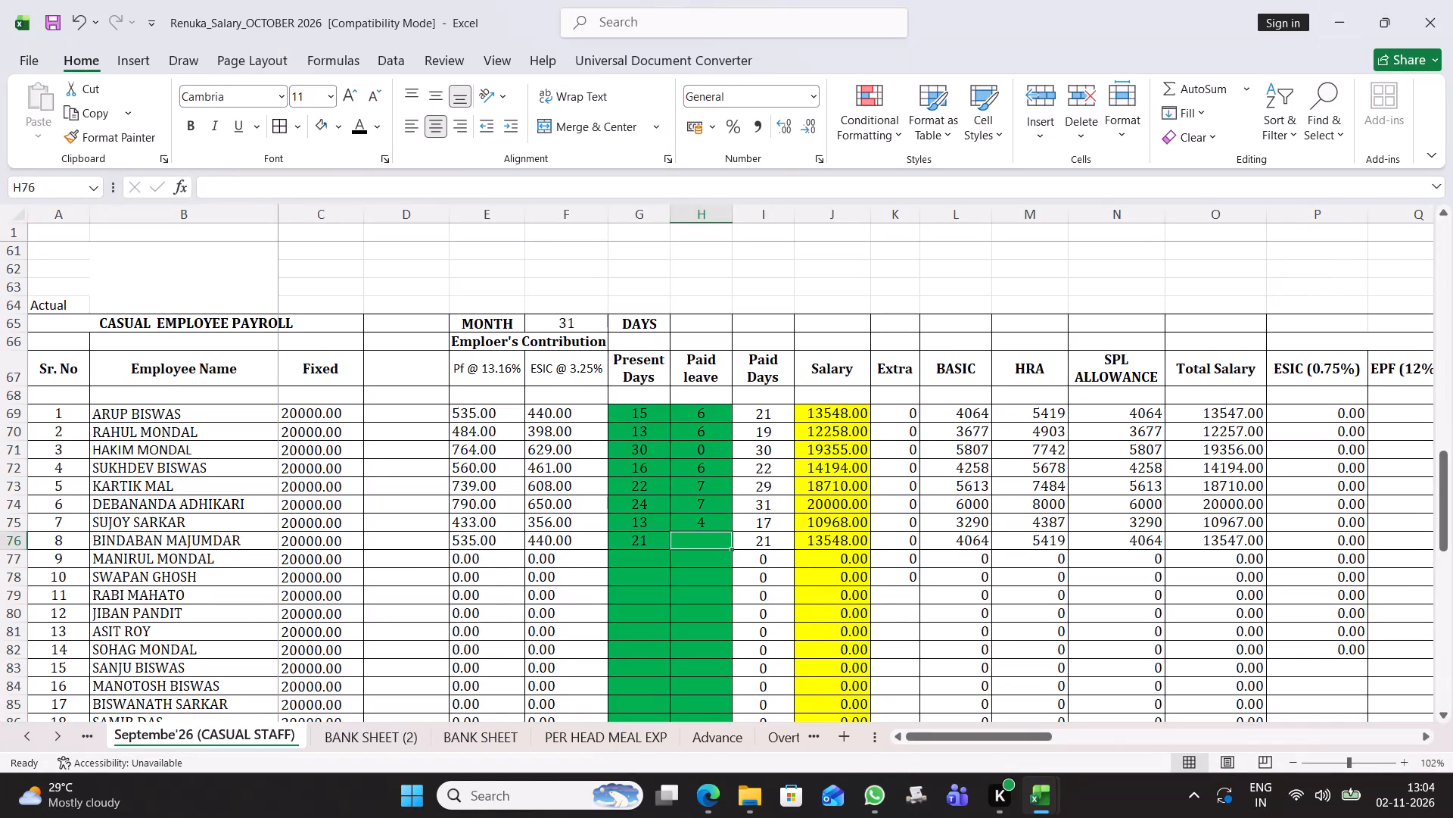
Enter 4 paid leave days for the employee at Sr. No 8 in the casual employee payroll.
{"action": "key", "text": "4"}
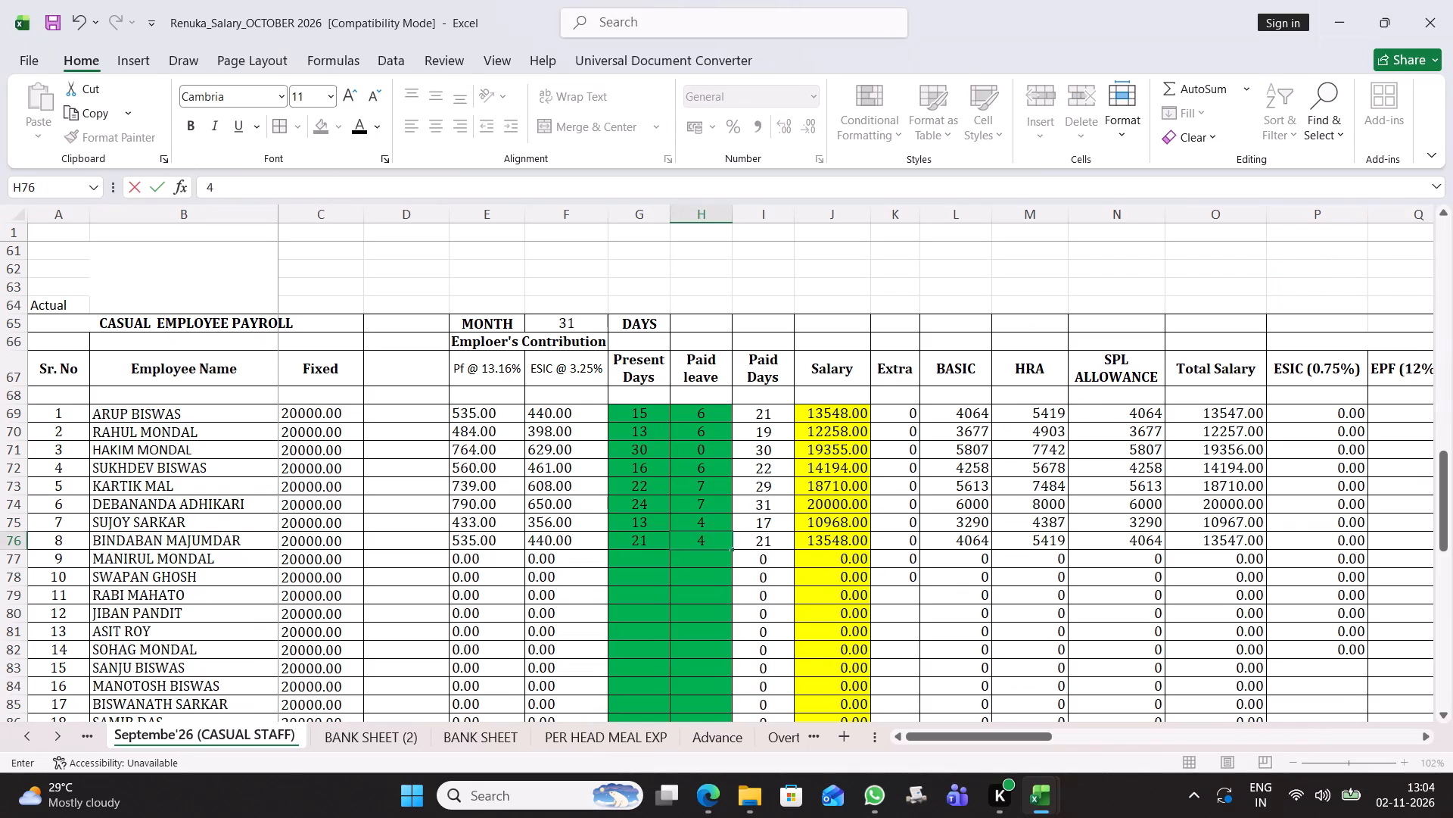
{"action": "key", "text": "Return"}
Enter 30 present days and 0 paid leave days for the employee at Sr. No 9.
{"action": "key", "text": "Left"}
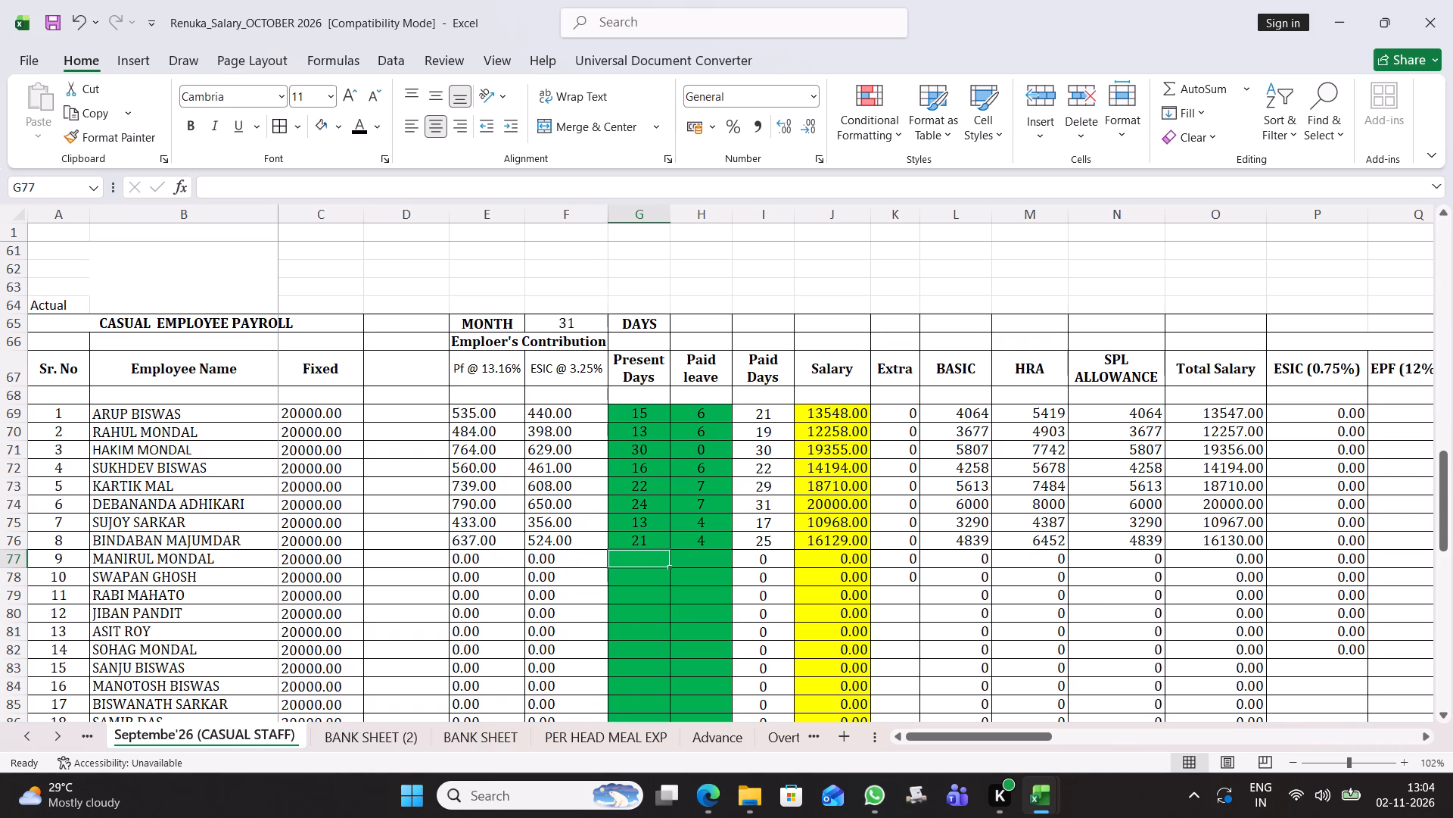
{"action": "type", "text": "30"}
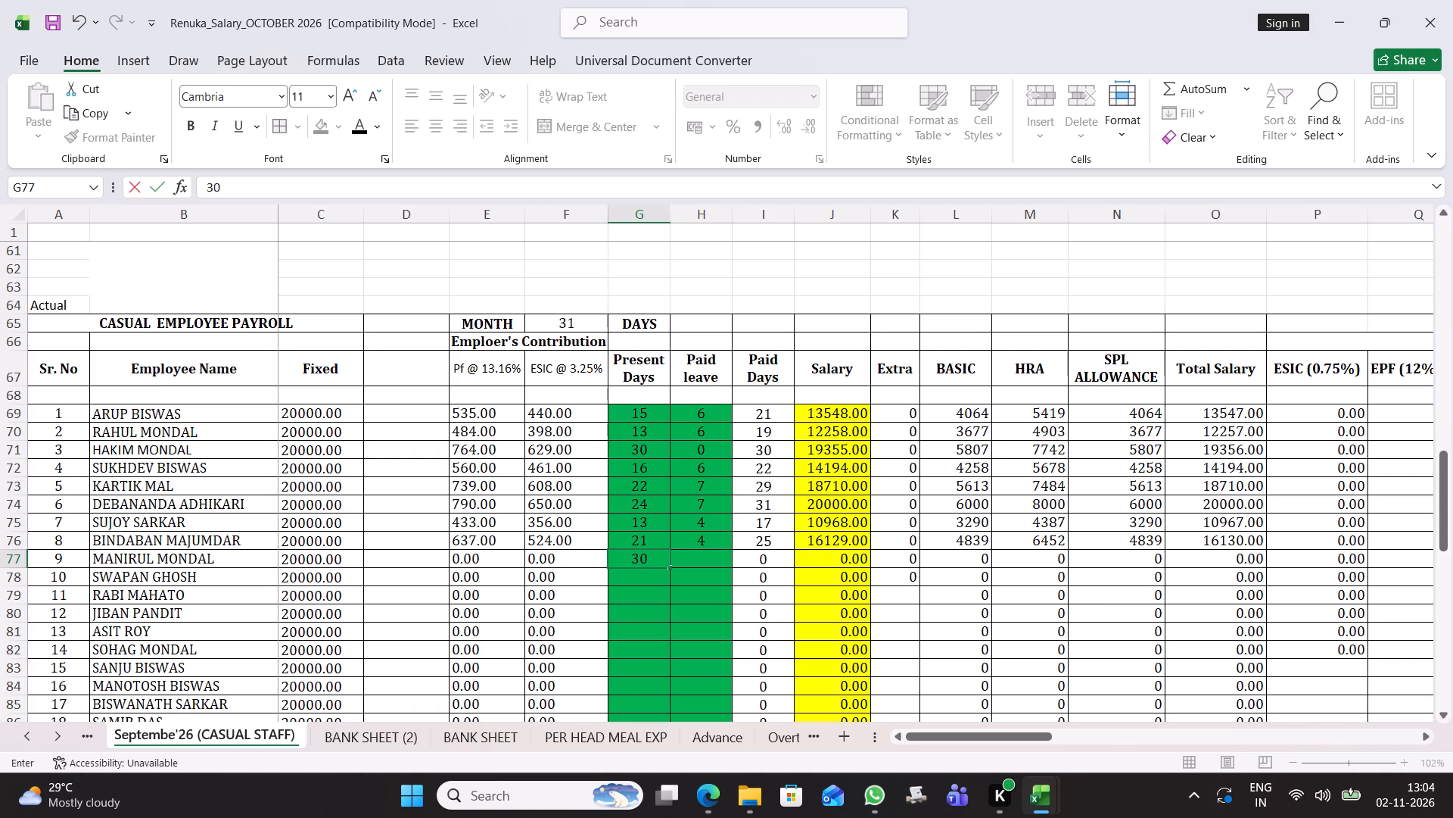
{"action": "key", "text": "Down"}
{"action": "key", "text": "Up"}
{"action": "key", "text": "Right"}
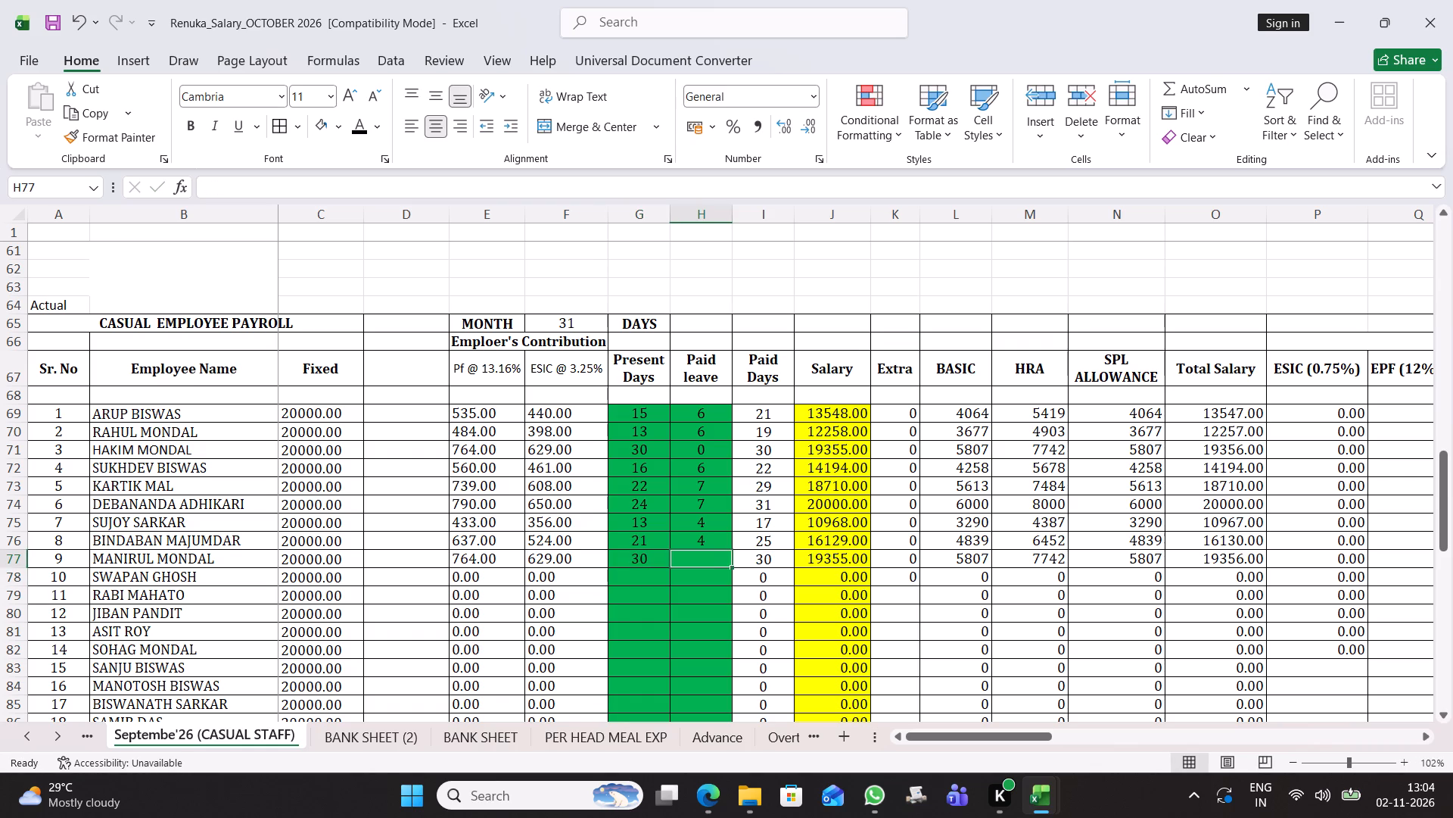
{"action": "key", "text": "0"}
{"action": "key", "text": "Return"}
Enter 12 present days and 4 paid leave days for the employee at Sr. No 10.
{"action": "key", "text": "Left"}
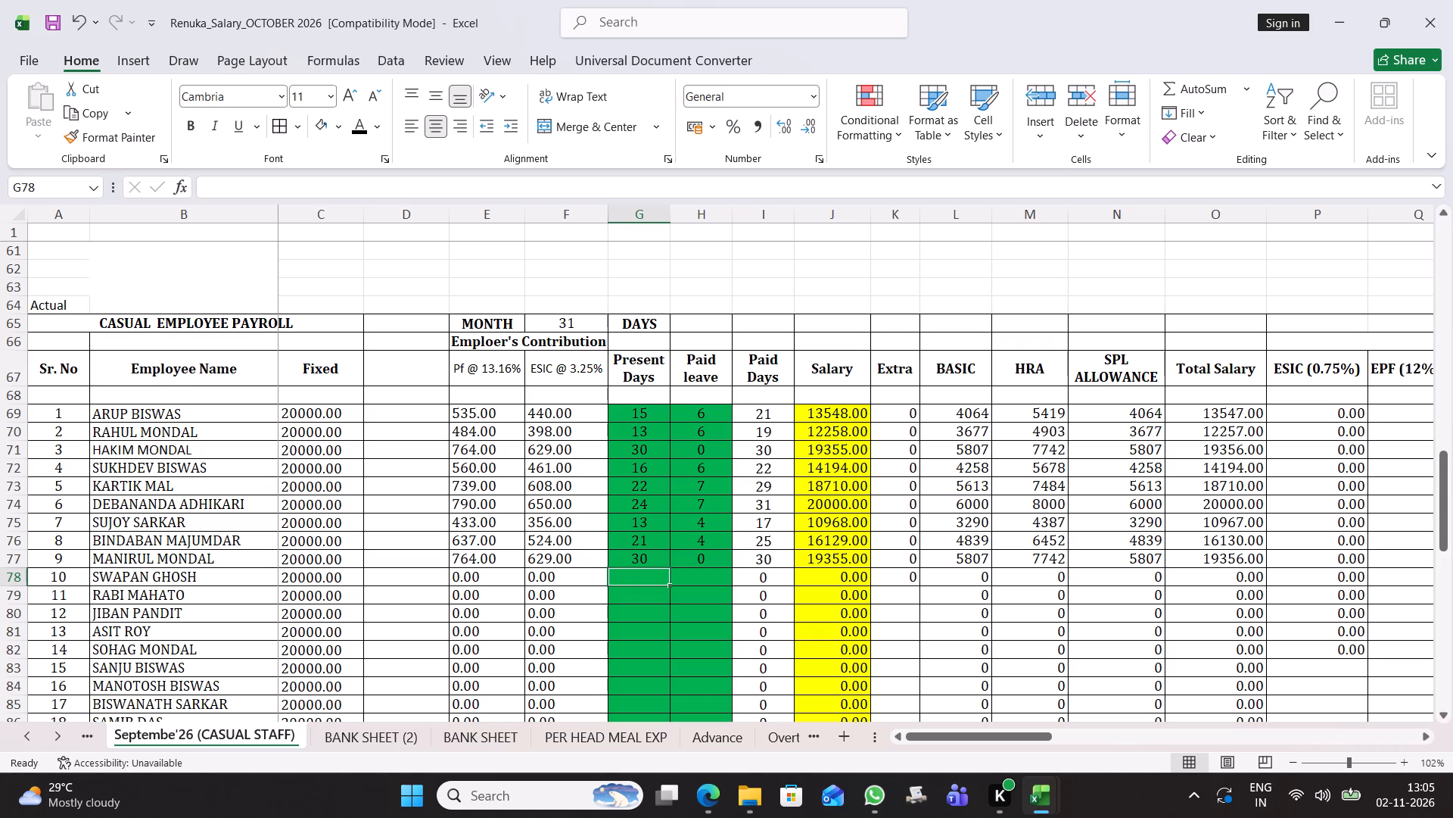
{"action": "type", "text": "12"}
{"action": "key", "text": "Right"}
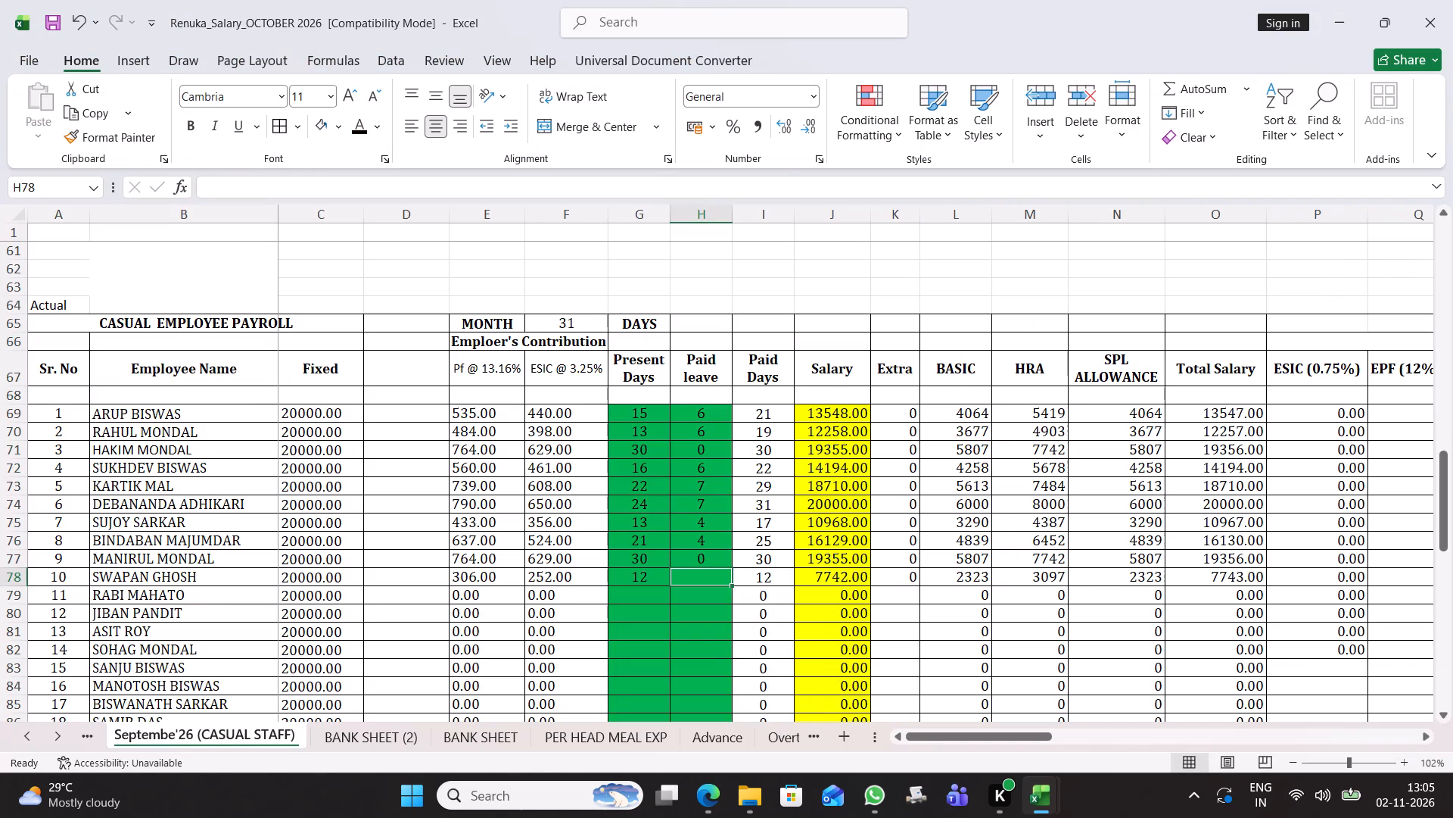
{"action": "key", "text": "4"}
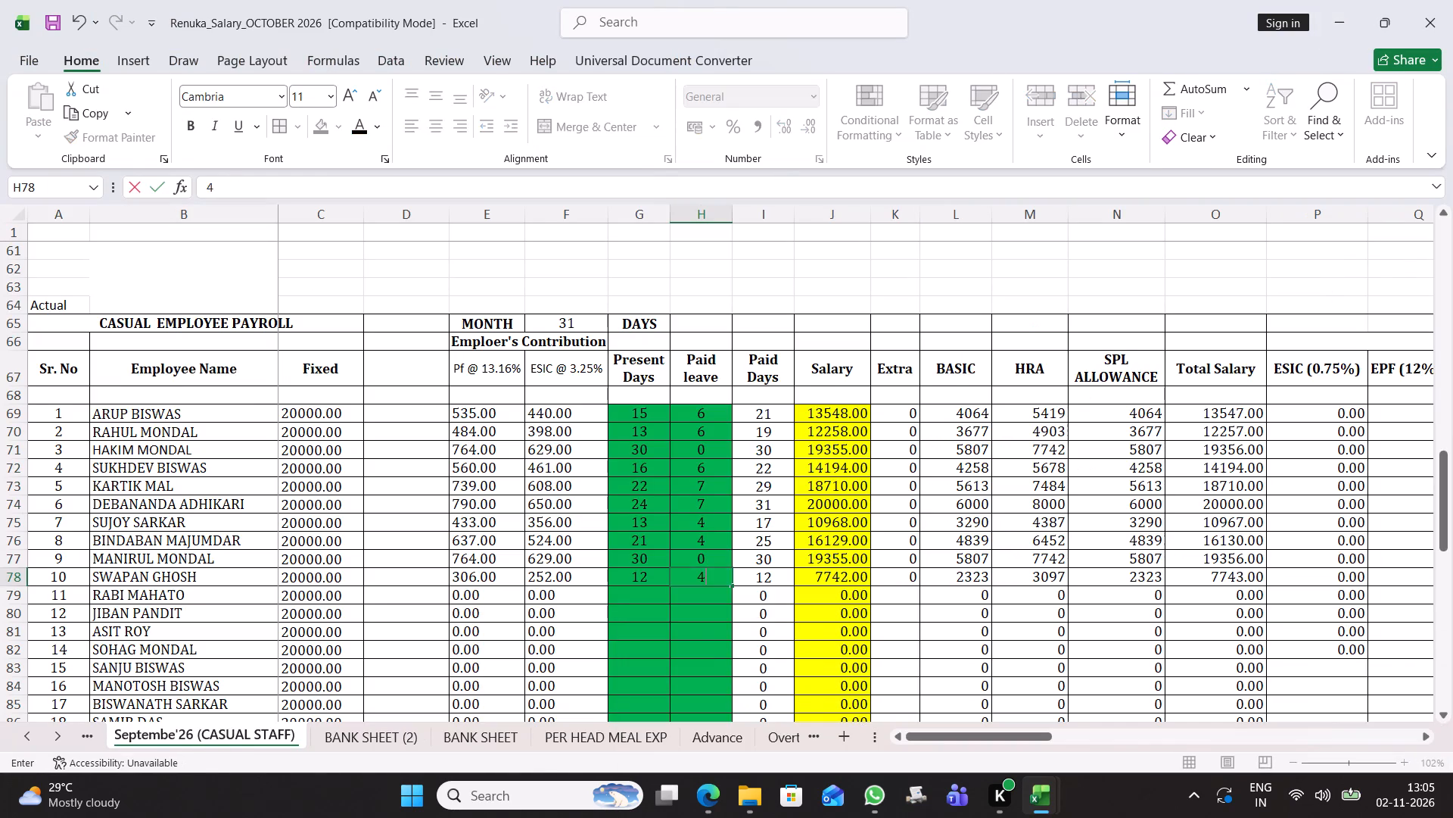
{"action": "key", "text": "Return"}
Switch to the PRESENT BOOK (1) workbook and review the October attendance, total present days and leave remarks from SL. No. 11 onwards.
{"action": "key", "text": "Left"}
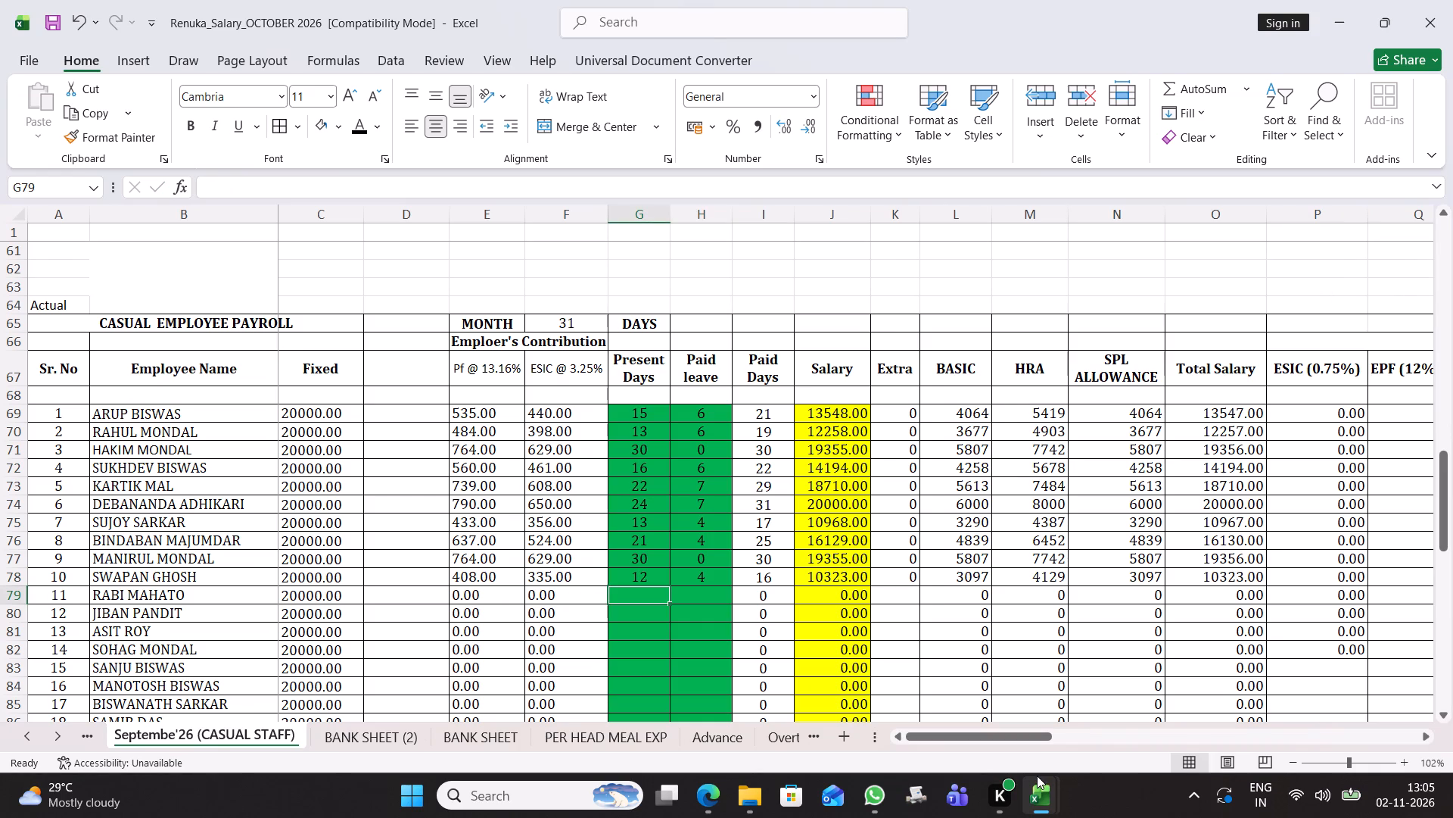
{"action": "left_click", "coordinate": [942, 676]}
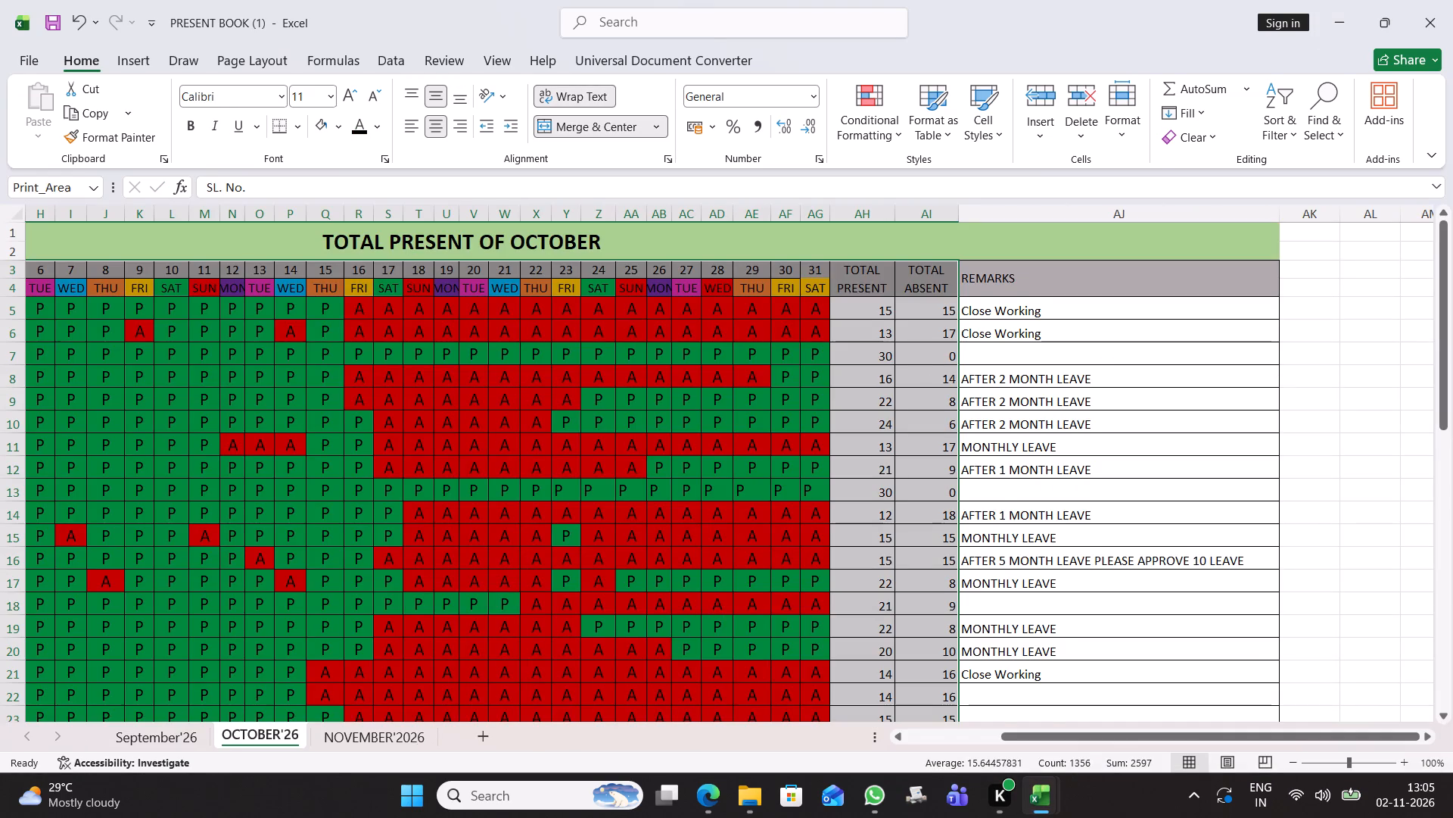
{"action": "scroll", "coordinate": [848, 589], "scroll_direction": "down", "scroll_amount": 3}
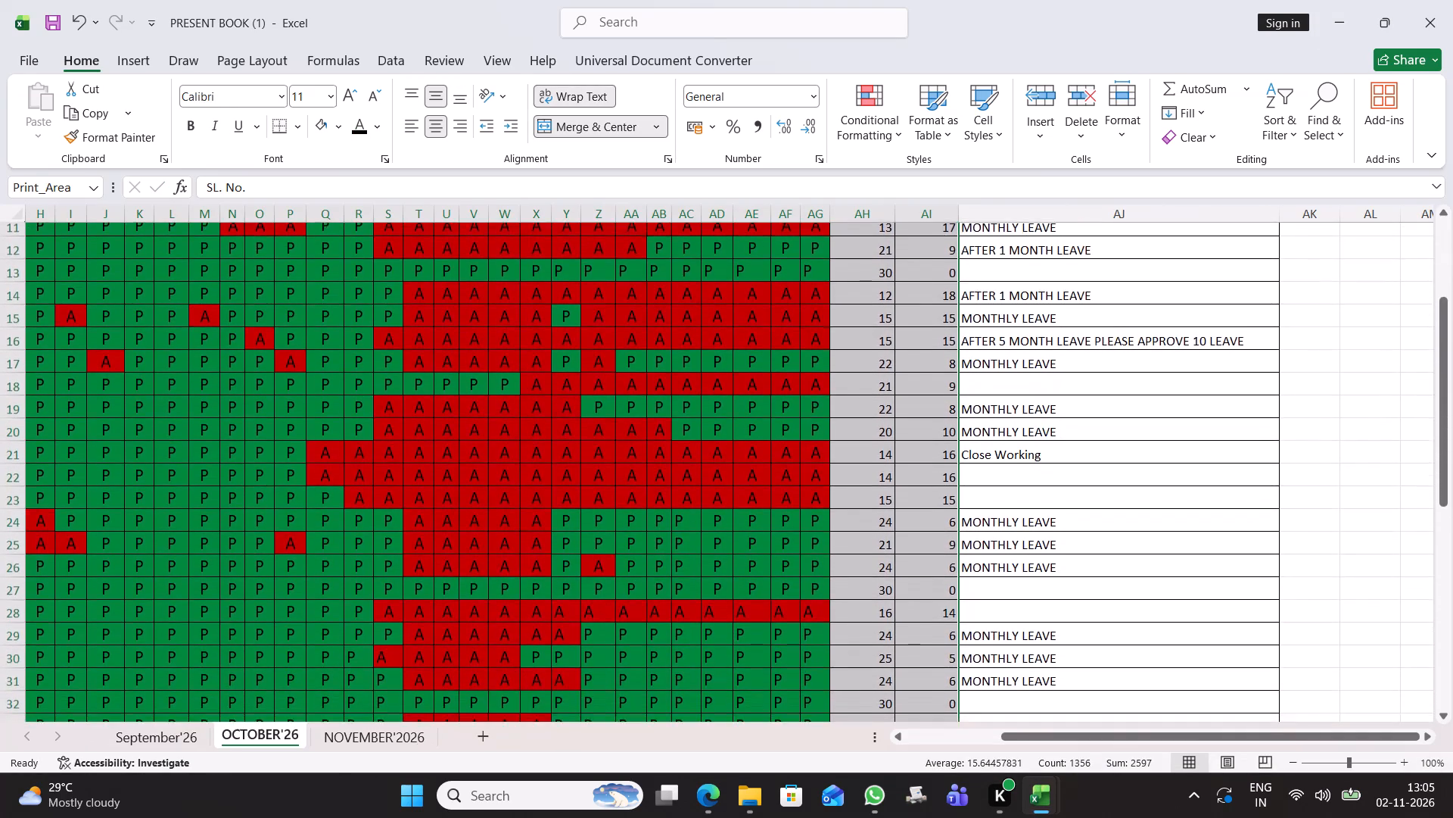
{"action": "scroll", "coordinate": [848, 589], "scroll_direction": "down", "scroll_amount": 1}
{"action": "scroll", "coordinate": [848, 589], "scroll_direction": "up", "scroll_amount": 1}
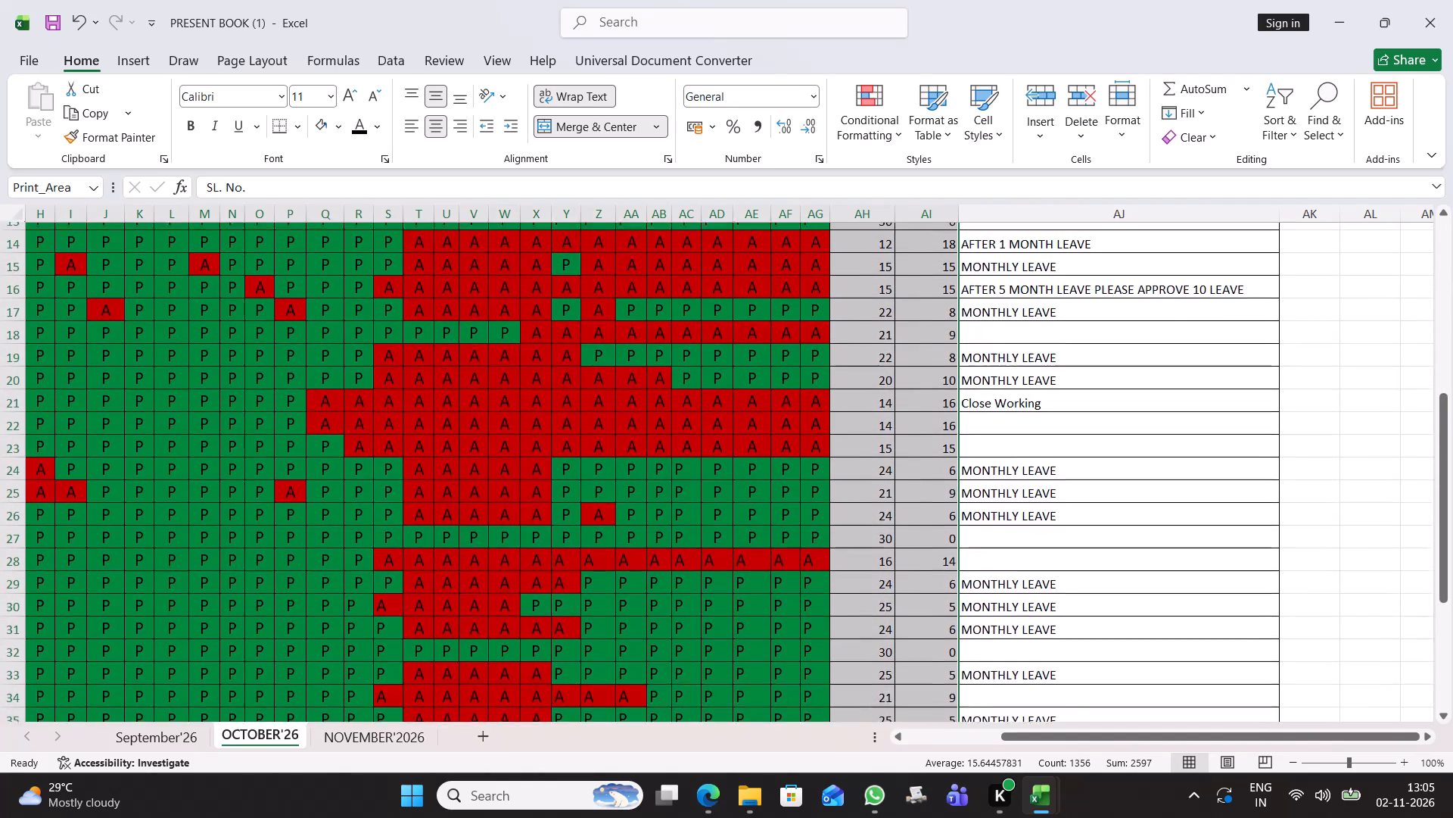
{"action": "scroll", "coordinate": [848, 589], "scroll_direction": "up", "scroll_amount": 1}
{"action": "scroll", "coordinate": [848, 589], "scroll_direction": "right", "scroll_amount": 4}
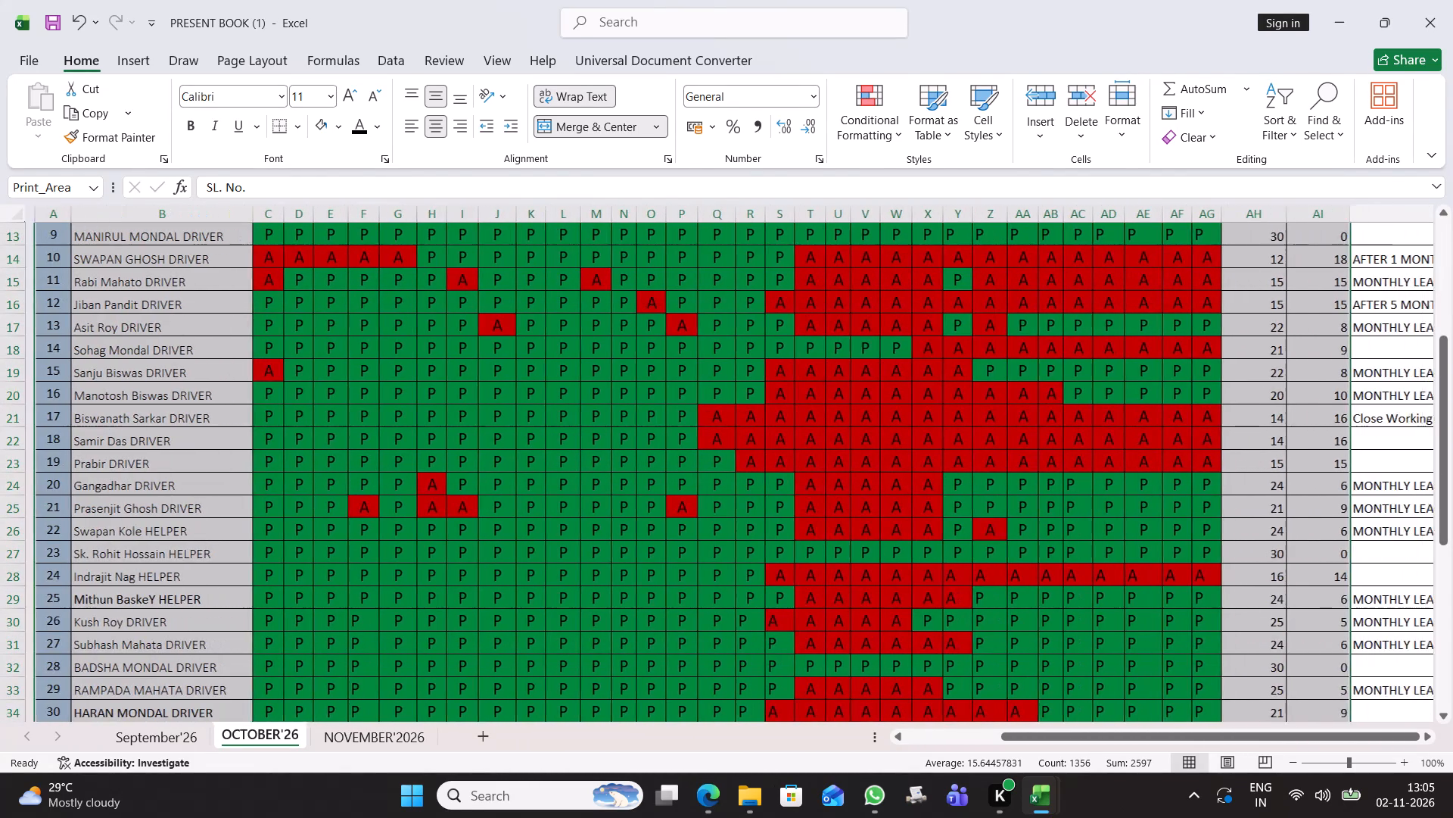
{"action": "scroll", "coordinate": [848, 589], "scroll_direction": "down", "scroll_amount": 1}
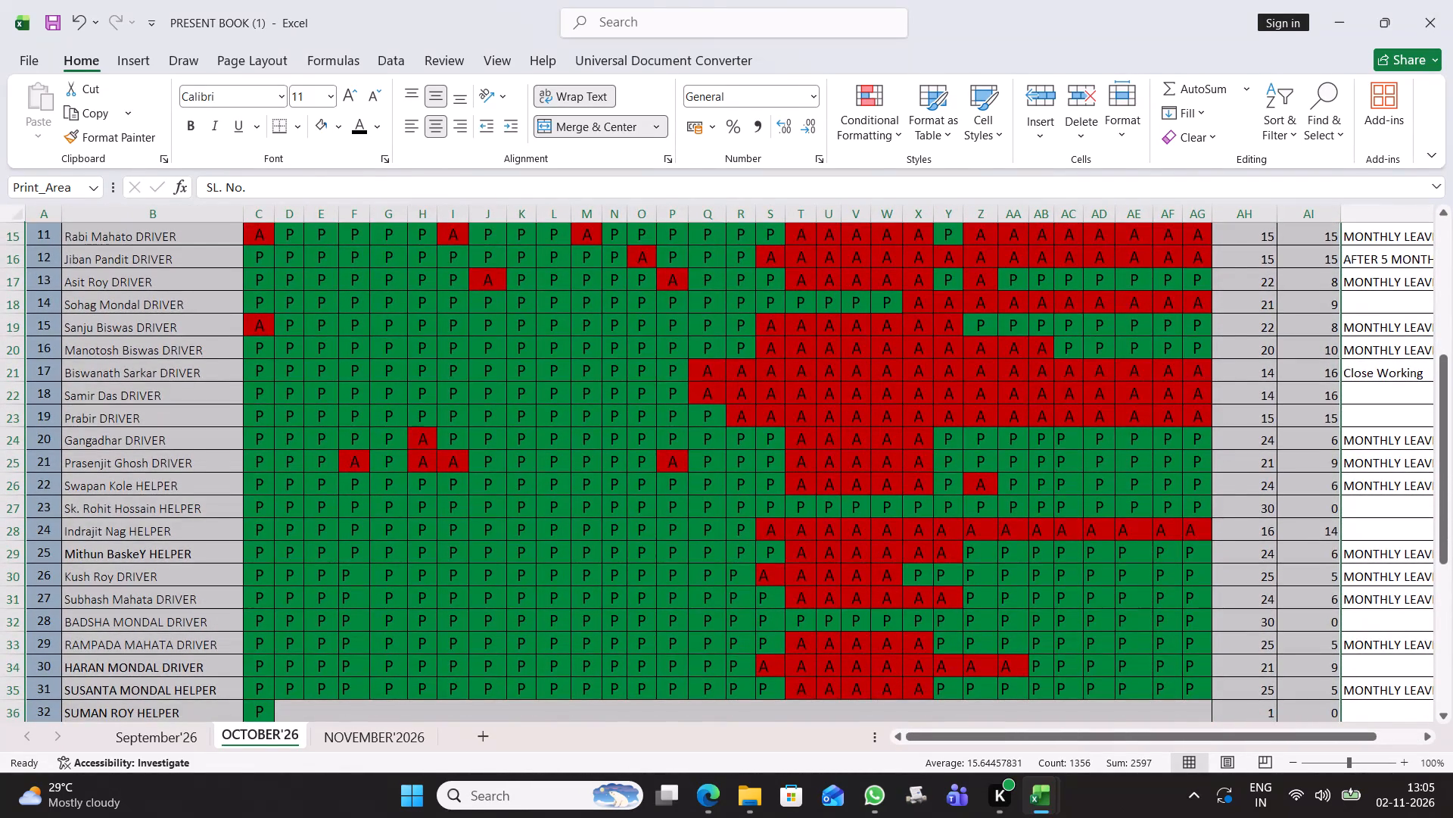
{"action": "scroll", "coordinate": [1175, 589], "scroll_direction": "left", "scroll_amount": 1}
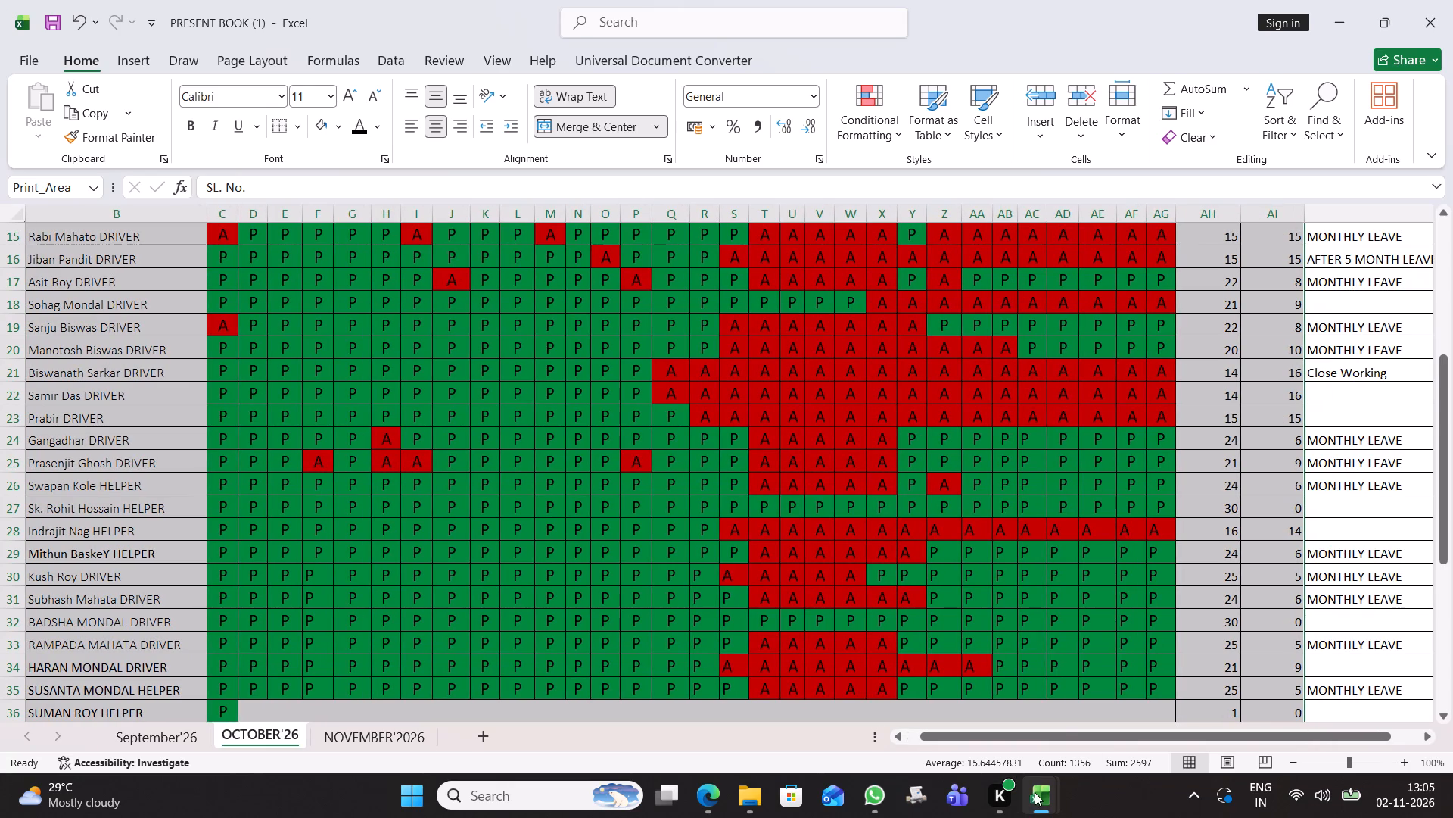
Return to the Renuka salary workbook and enter 15 present days and 3 paid leave days for the employee at Sr. No 11.
{"action": "left_click", "coordinate": [766, 701]}
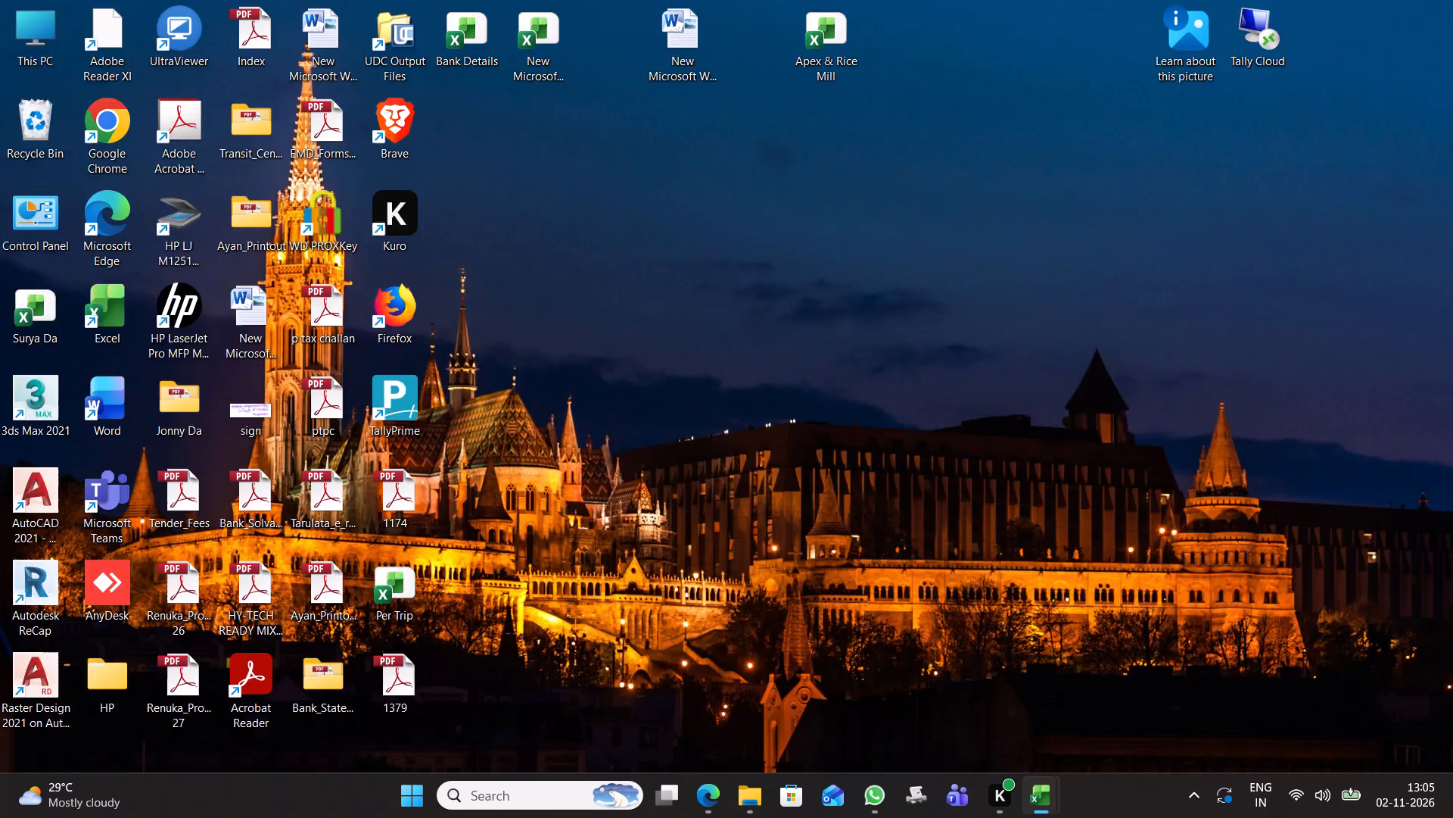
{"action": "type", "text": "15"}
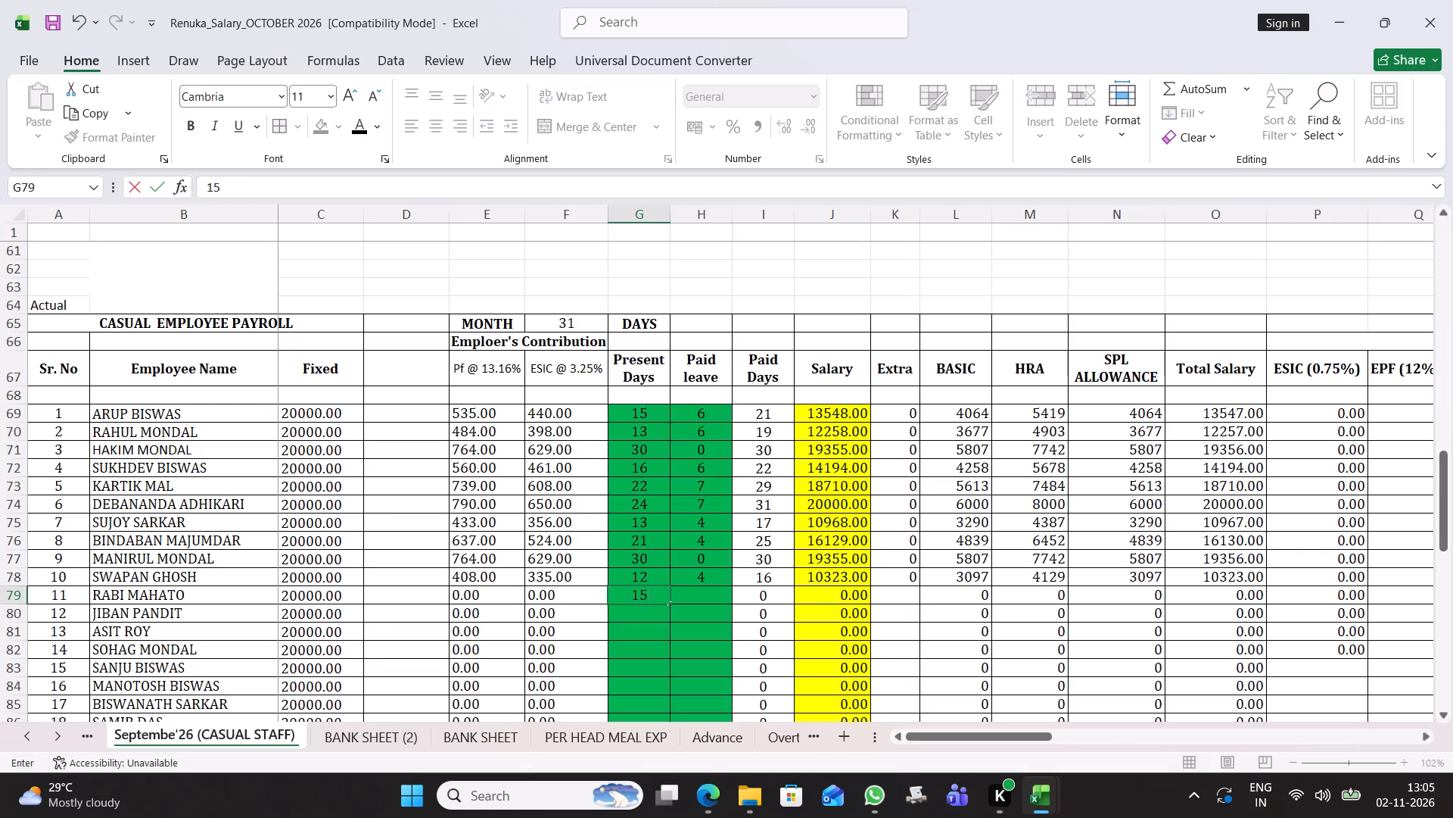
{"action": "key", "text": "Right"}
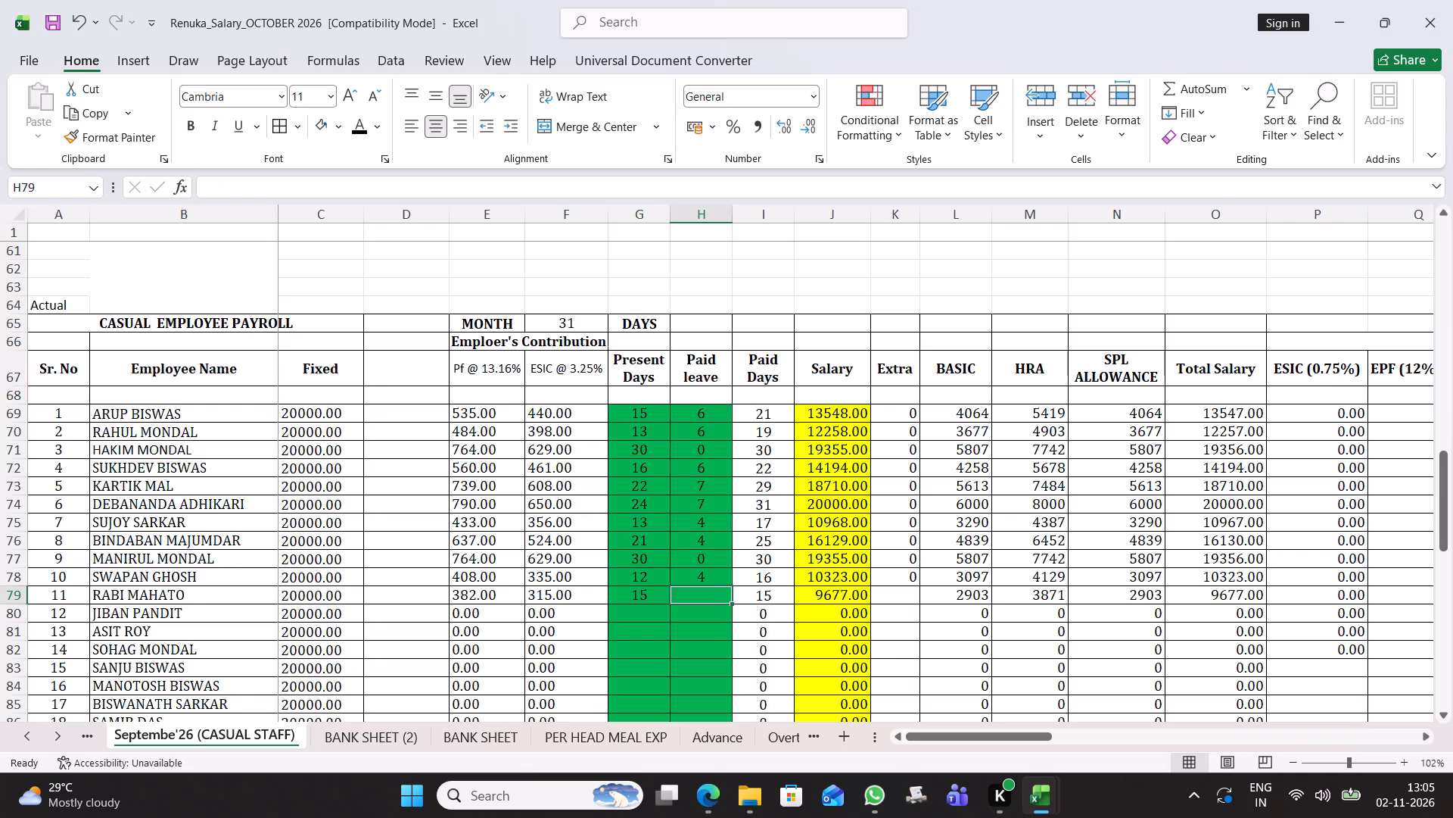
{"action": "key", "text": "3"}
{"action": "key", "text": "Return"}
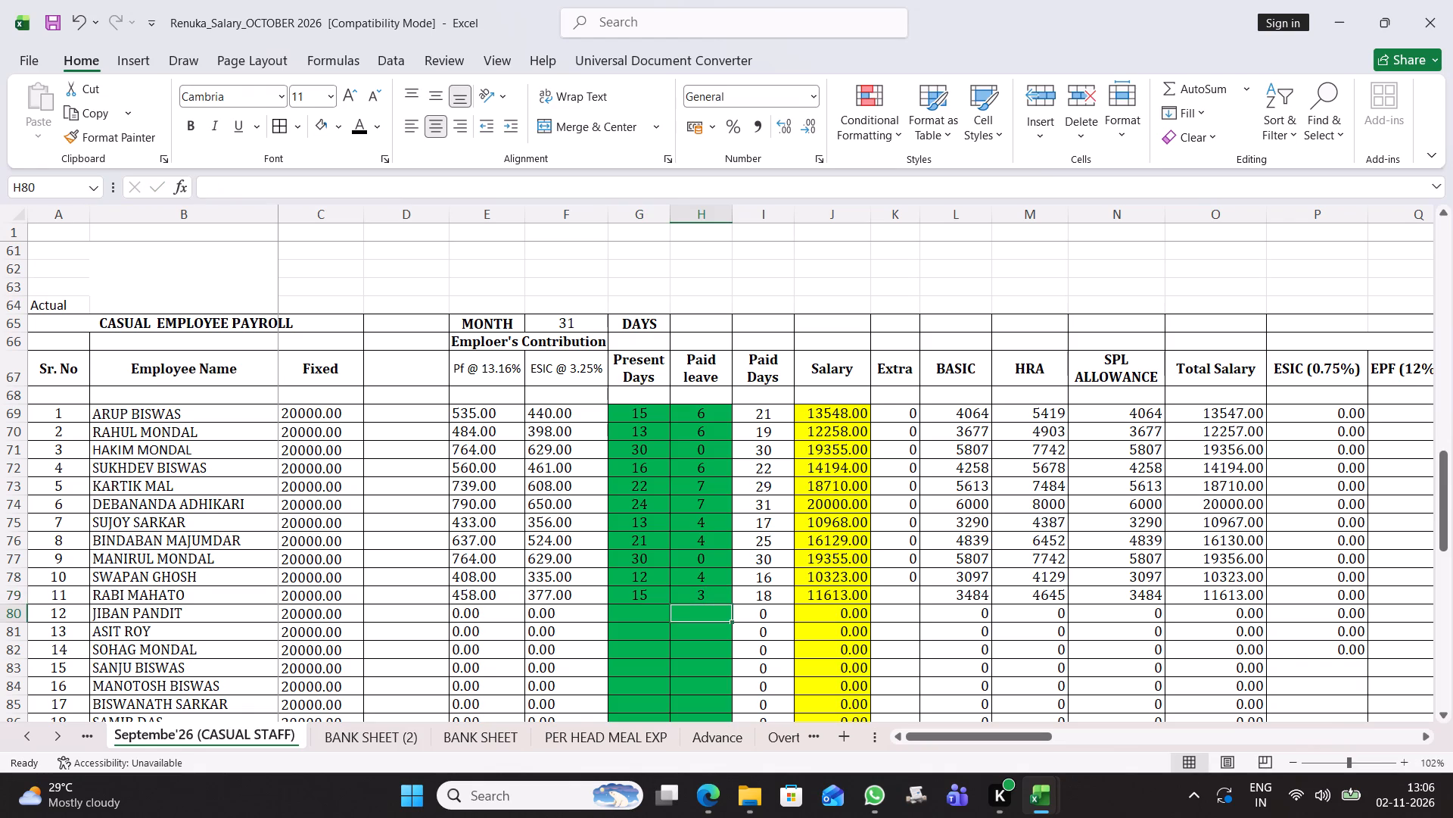
Enter 15 present days and 3 paid leave days for the employee at Sr. No 12.
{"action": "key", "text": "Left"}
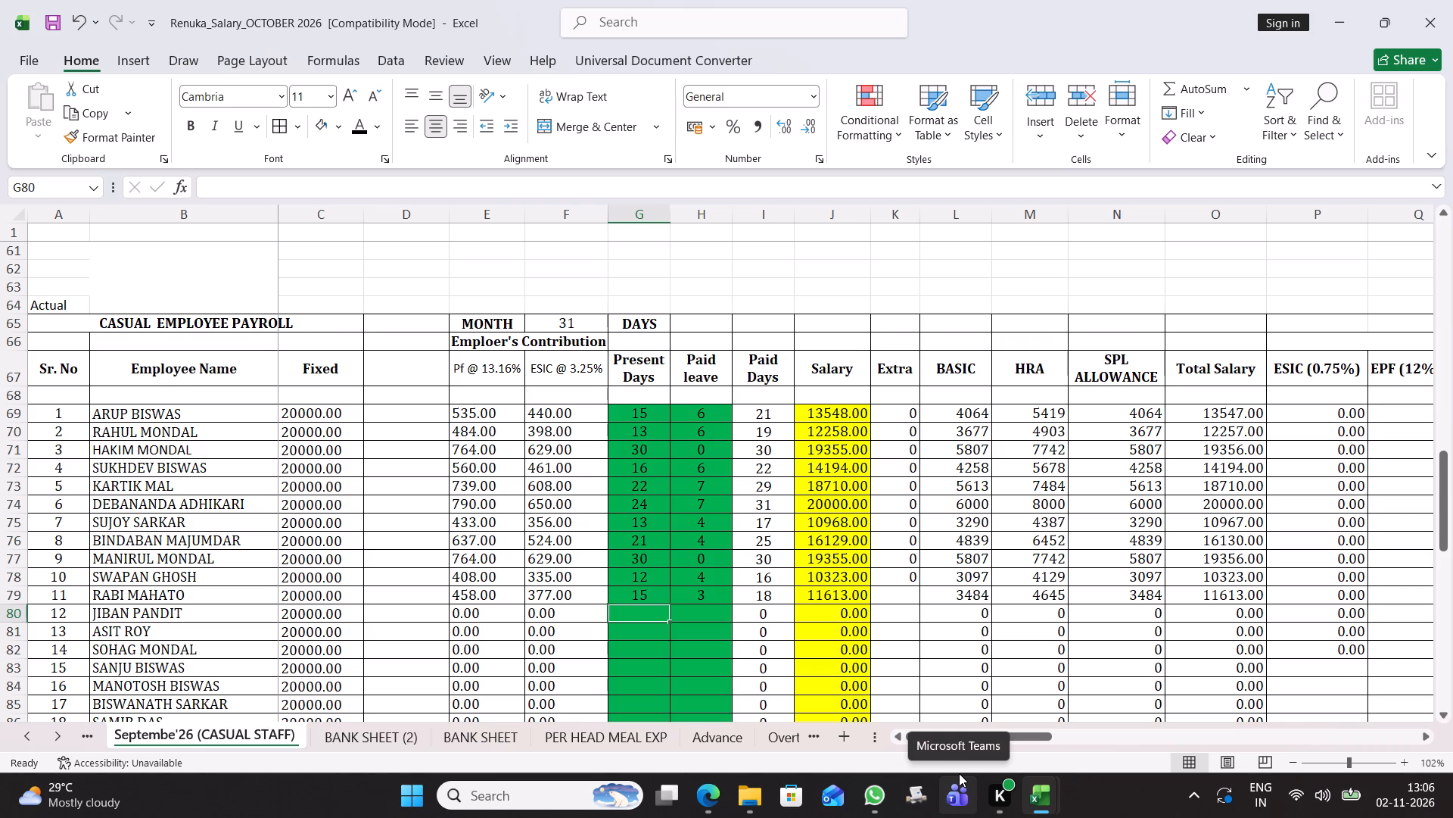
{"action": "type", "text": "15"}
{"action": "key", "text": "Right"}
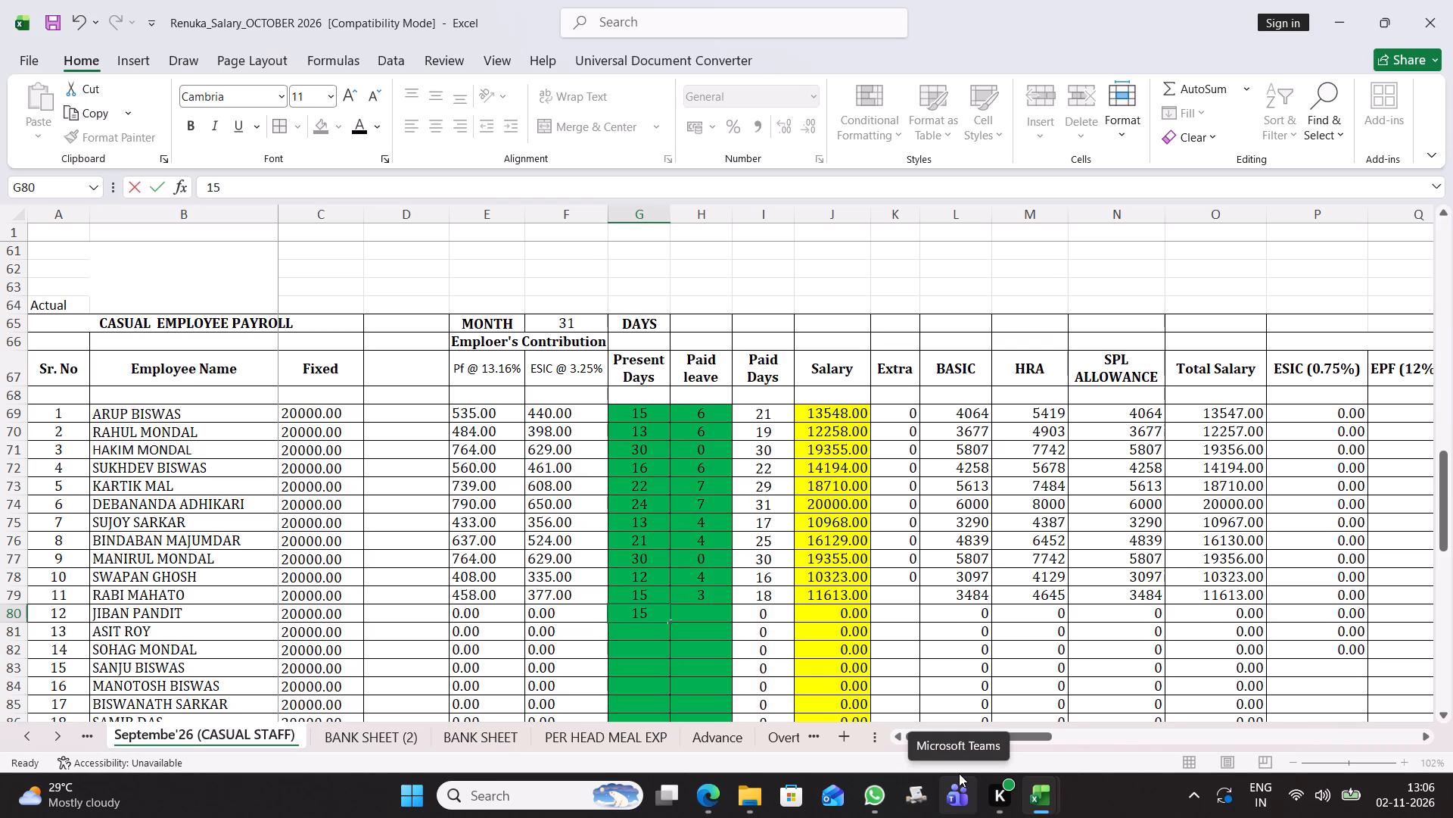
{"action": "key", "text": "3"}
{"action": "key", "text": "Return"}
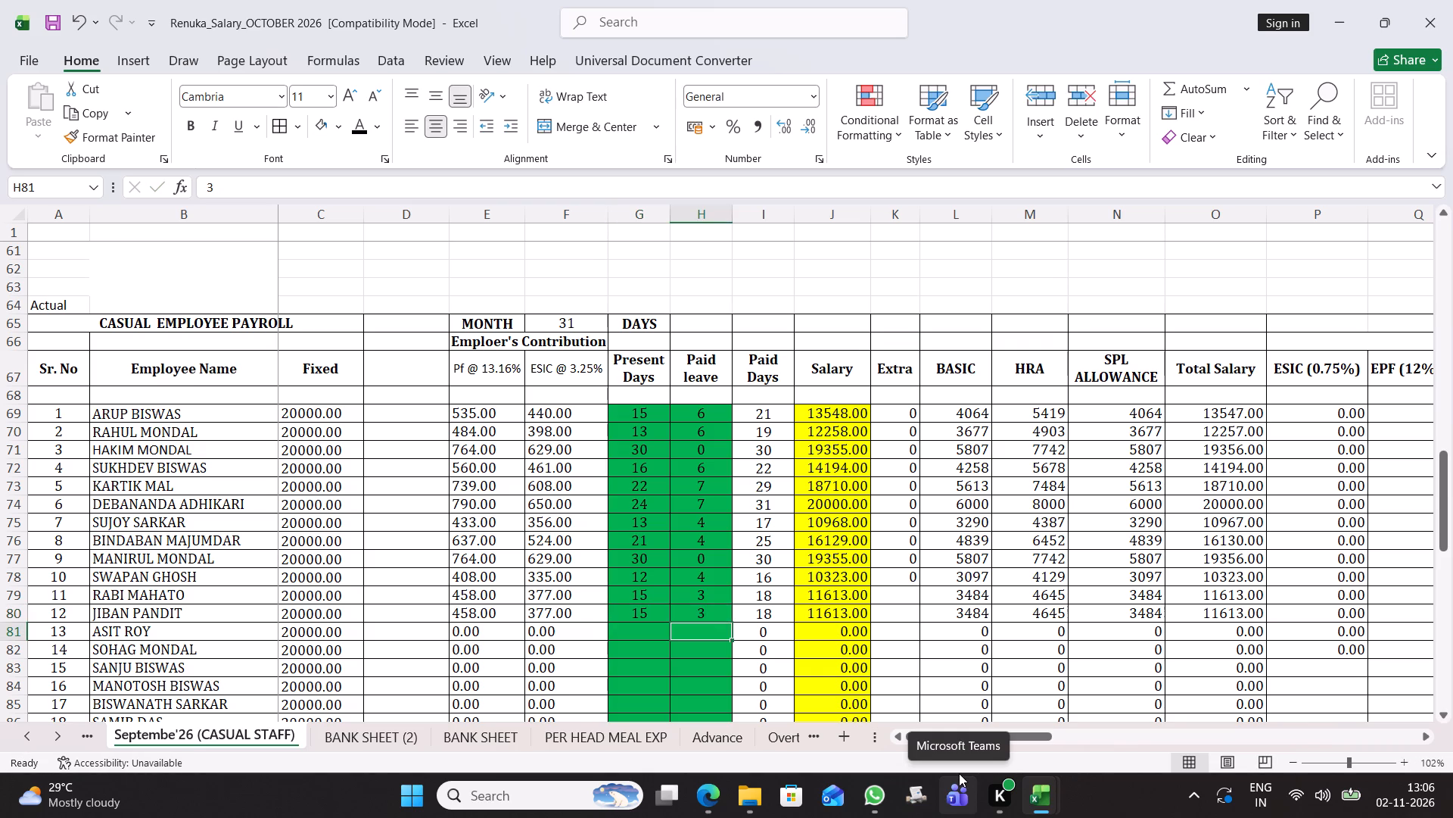
Enter 22 present days and 3 paid leave days for the employee at Sr. No 13.
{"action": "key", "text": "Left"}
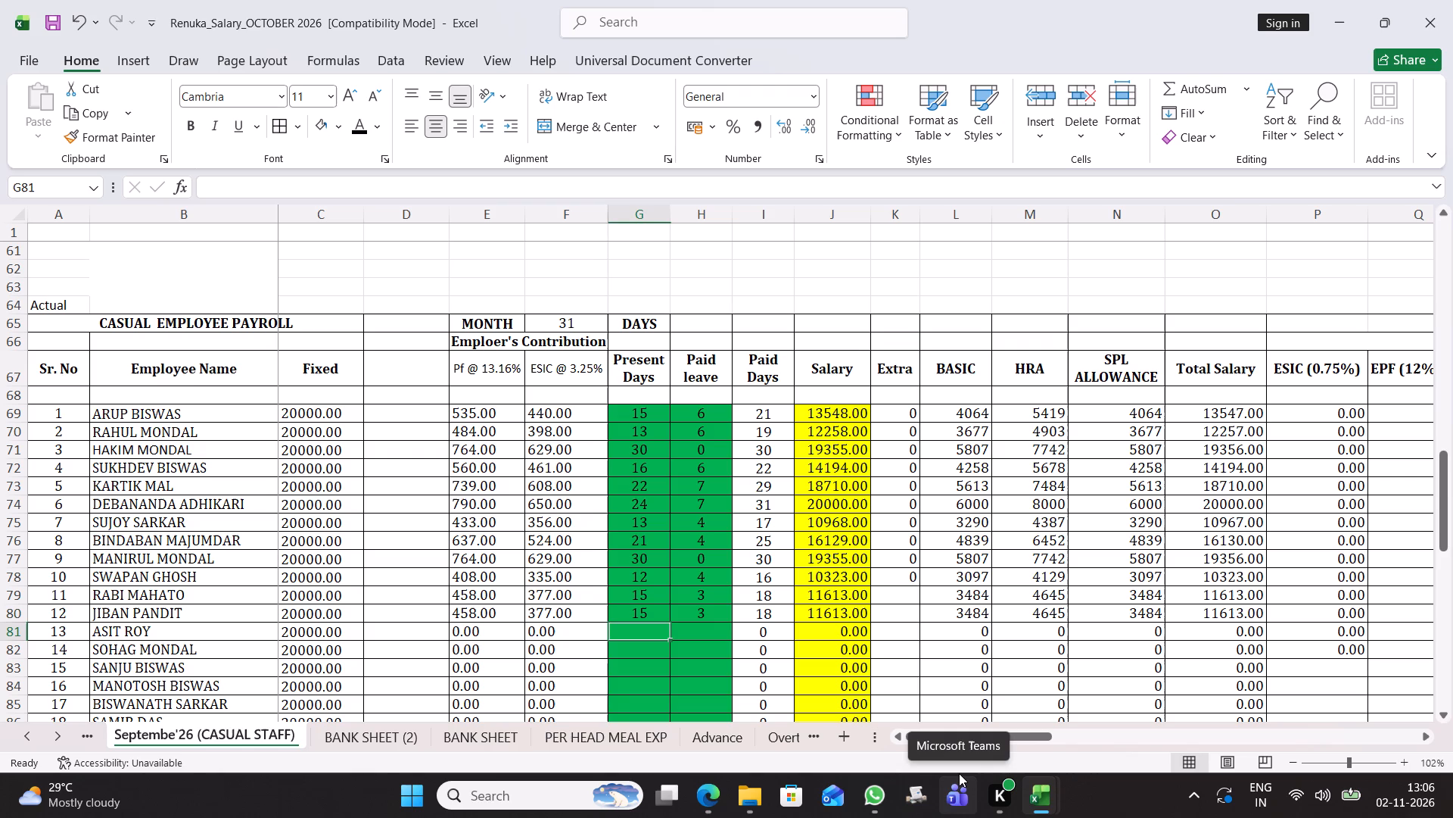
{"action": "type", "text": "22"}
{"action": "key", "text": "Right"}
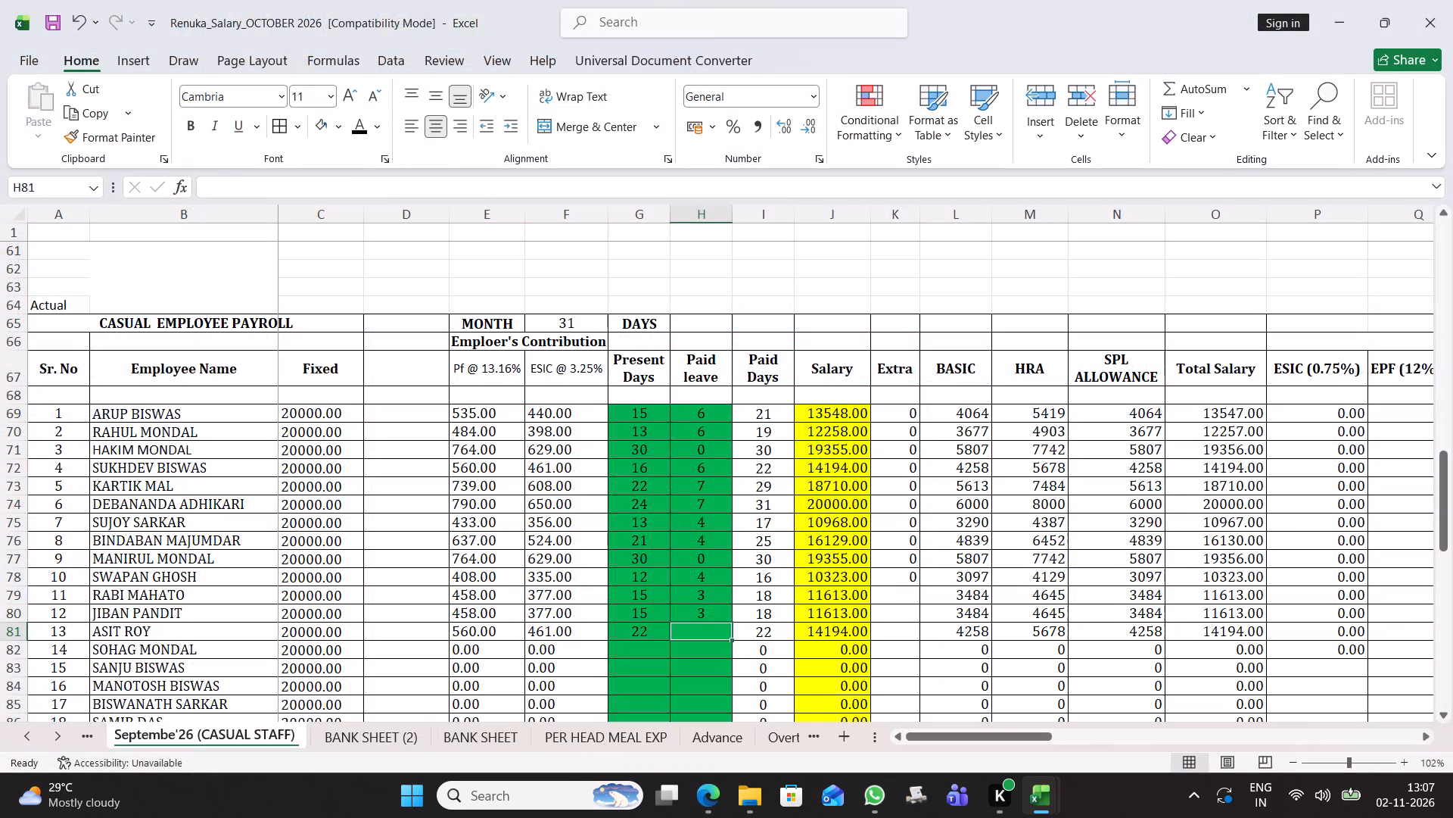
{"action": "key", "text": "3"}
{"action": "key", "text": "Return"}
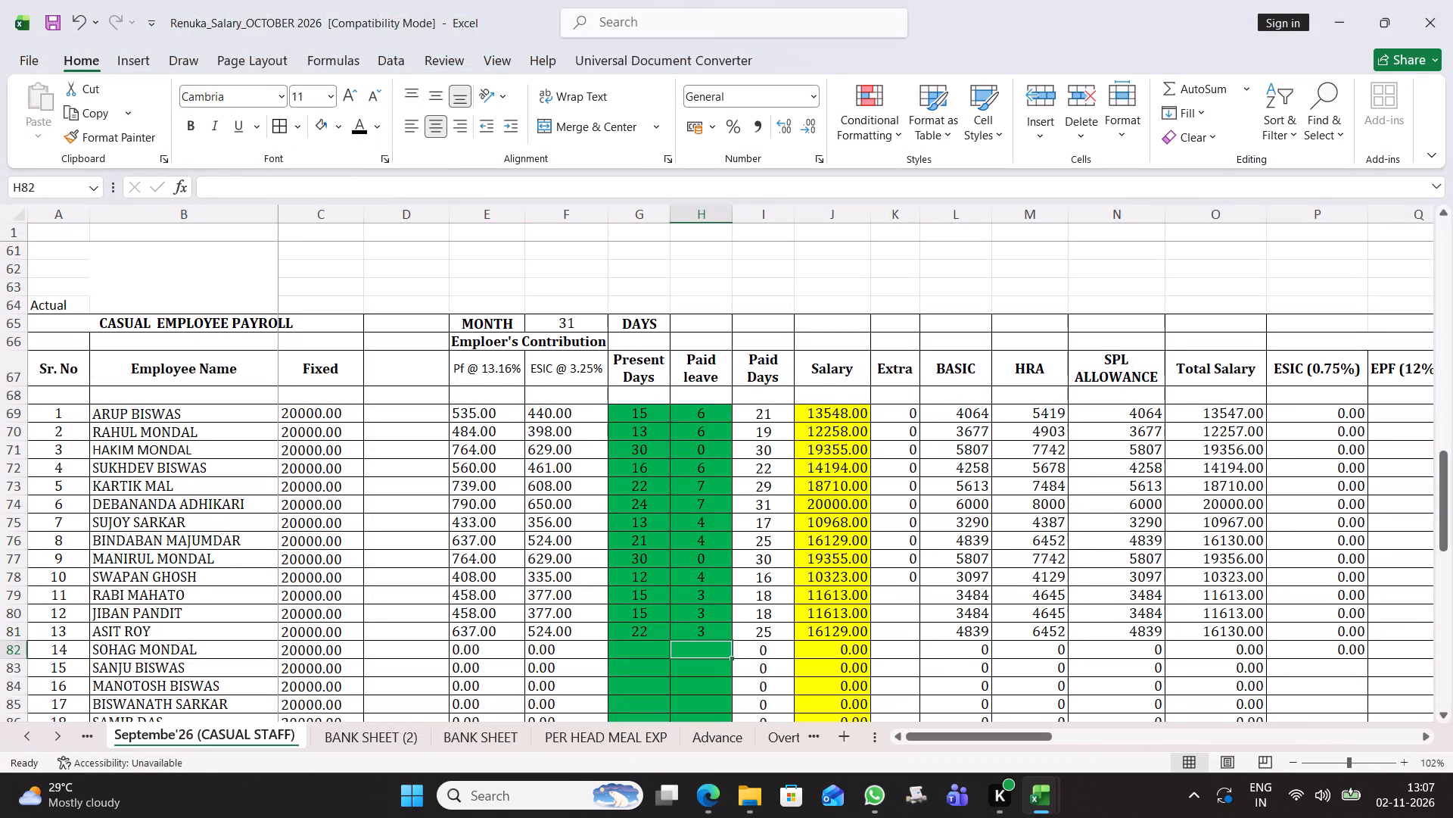
Enter 21 present days and 3 paid leave days for the employee at Sr. No 14.
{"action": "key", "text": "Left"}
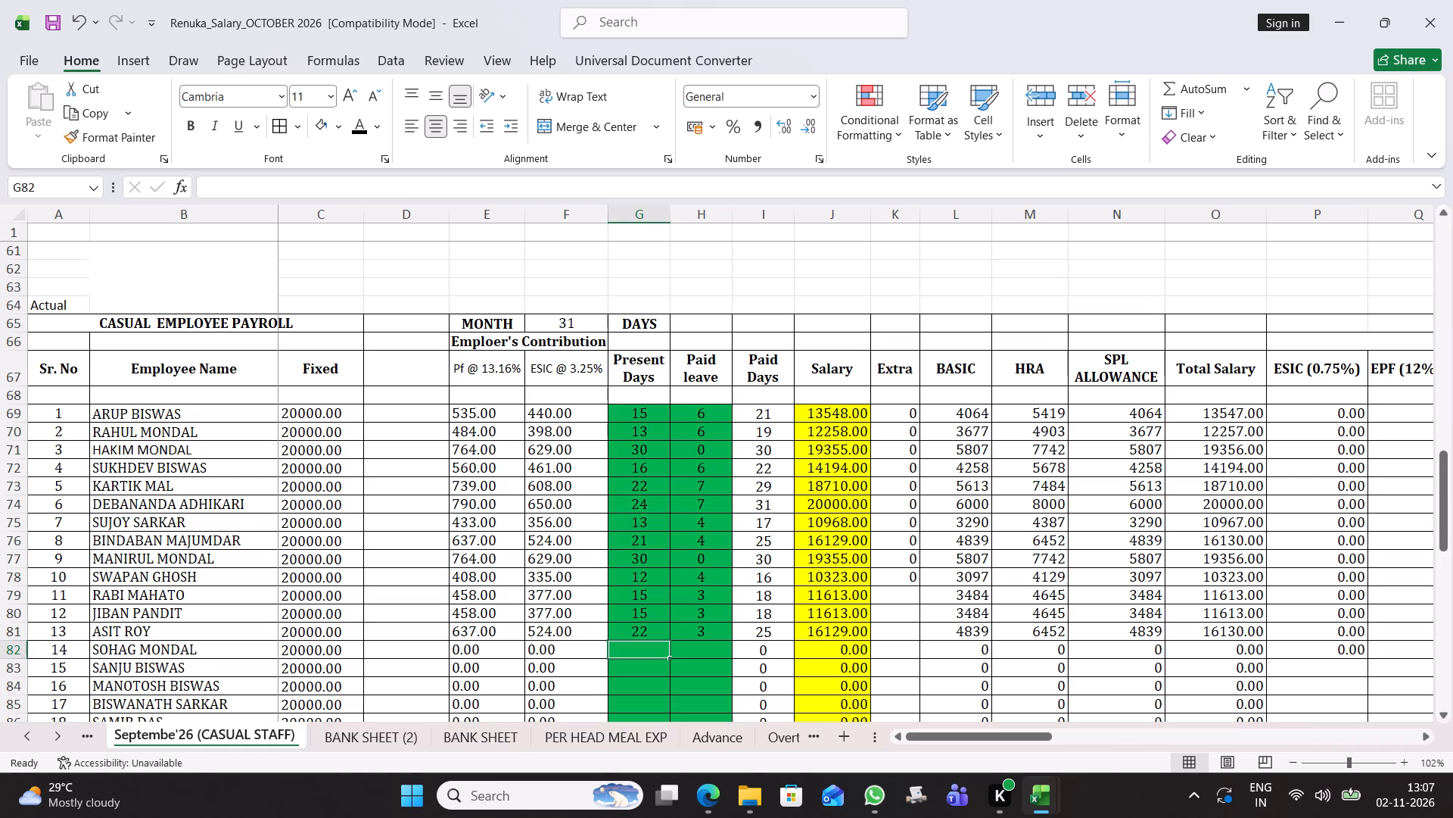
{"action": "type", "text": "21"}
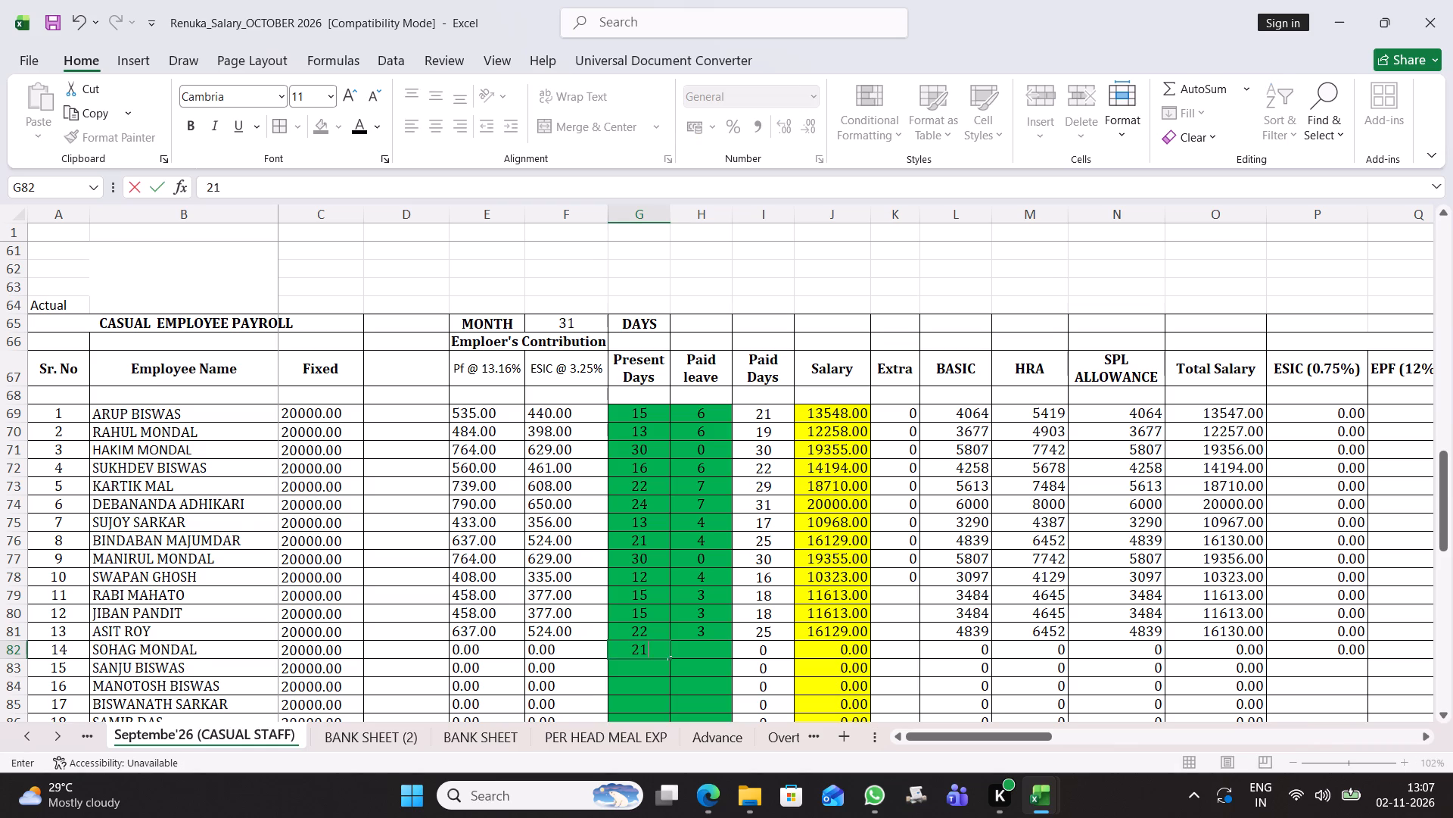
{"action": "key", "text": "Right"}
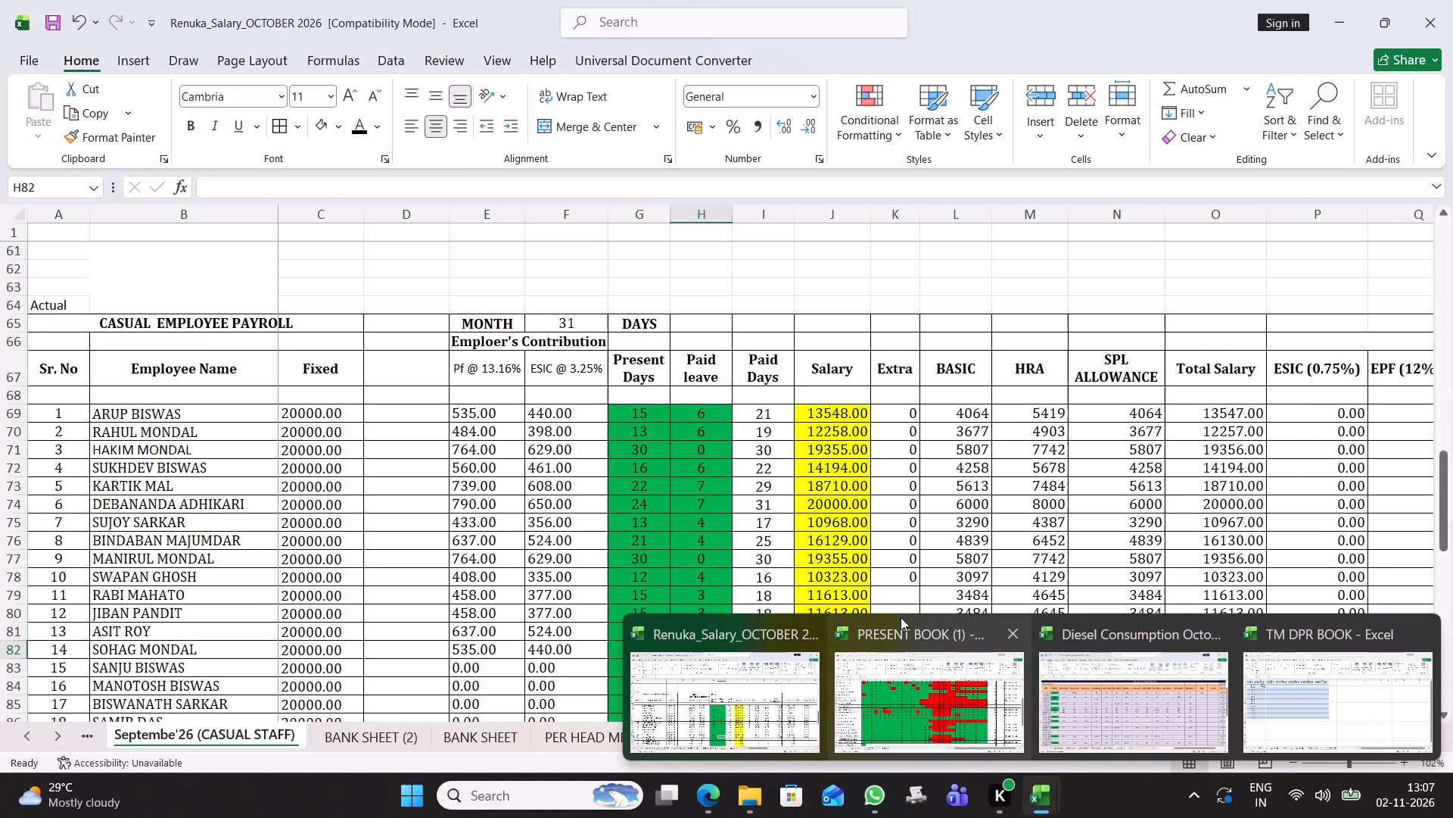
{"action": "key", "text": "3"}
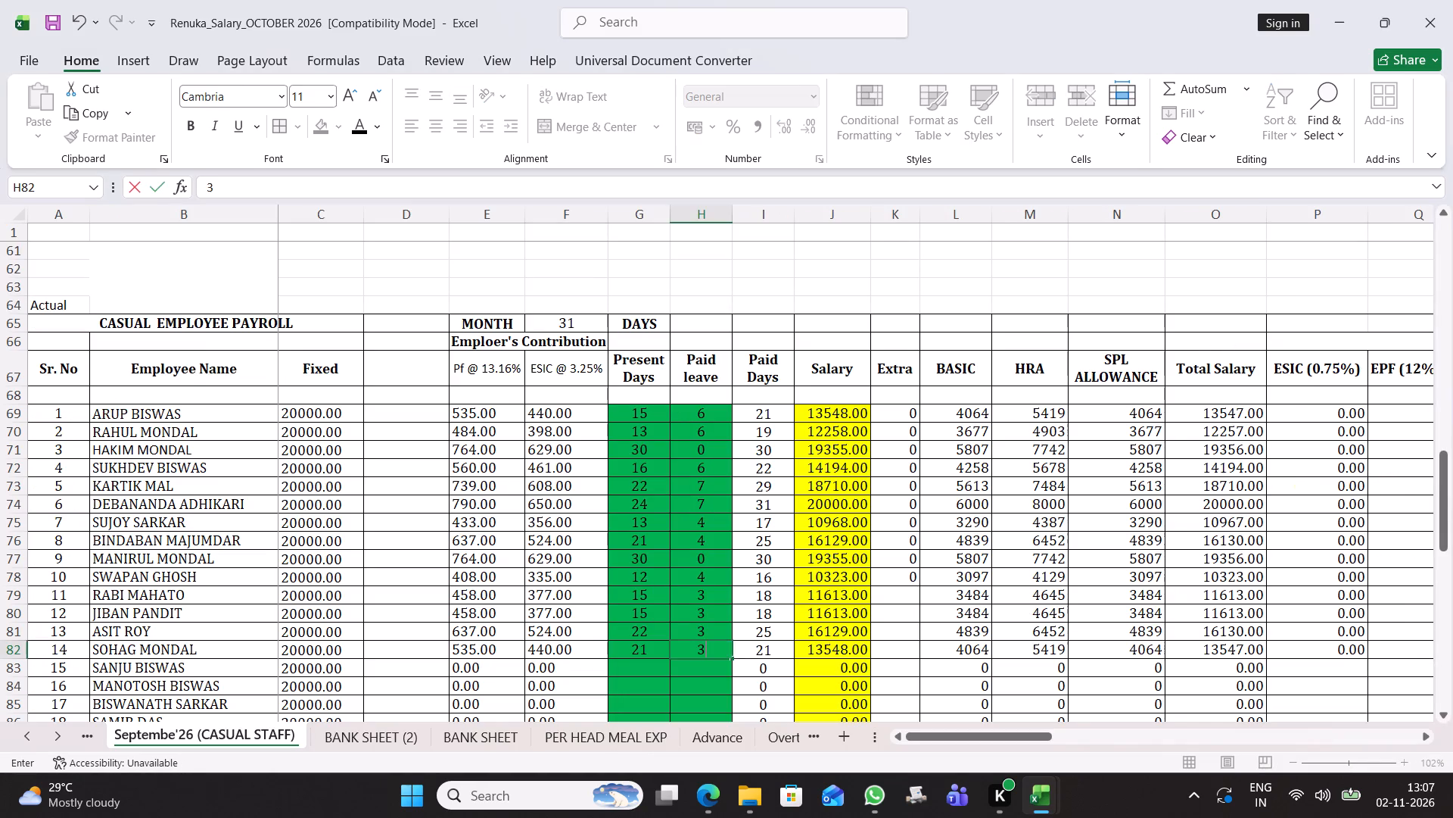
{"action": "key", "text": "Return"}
Enter 22 present days and 3 paid leave days for the employee at Sr. No 15.
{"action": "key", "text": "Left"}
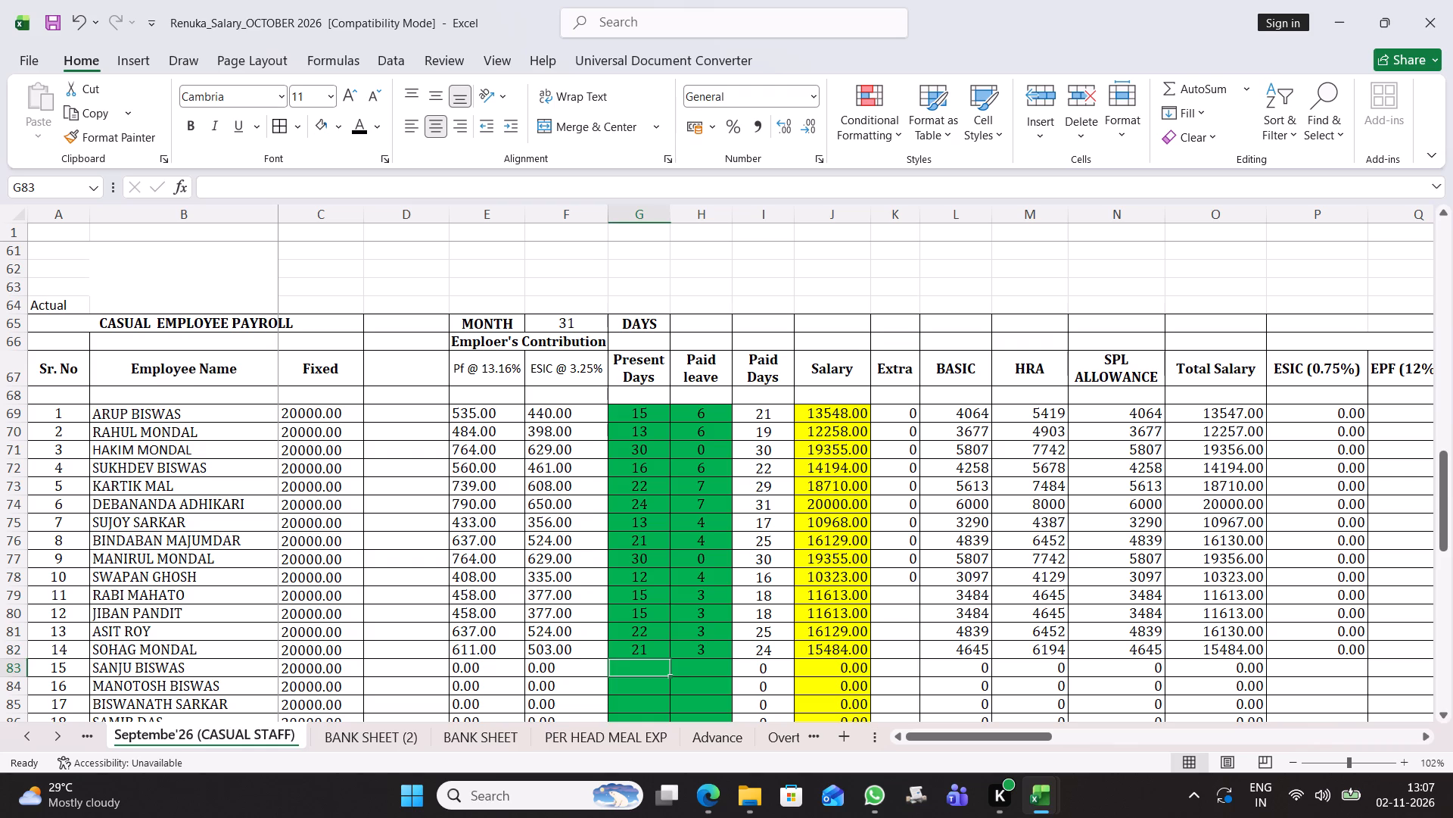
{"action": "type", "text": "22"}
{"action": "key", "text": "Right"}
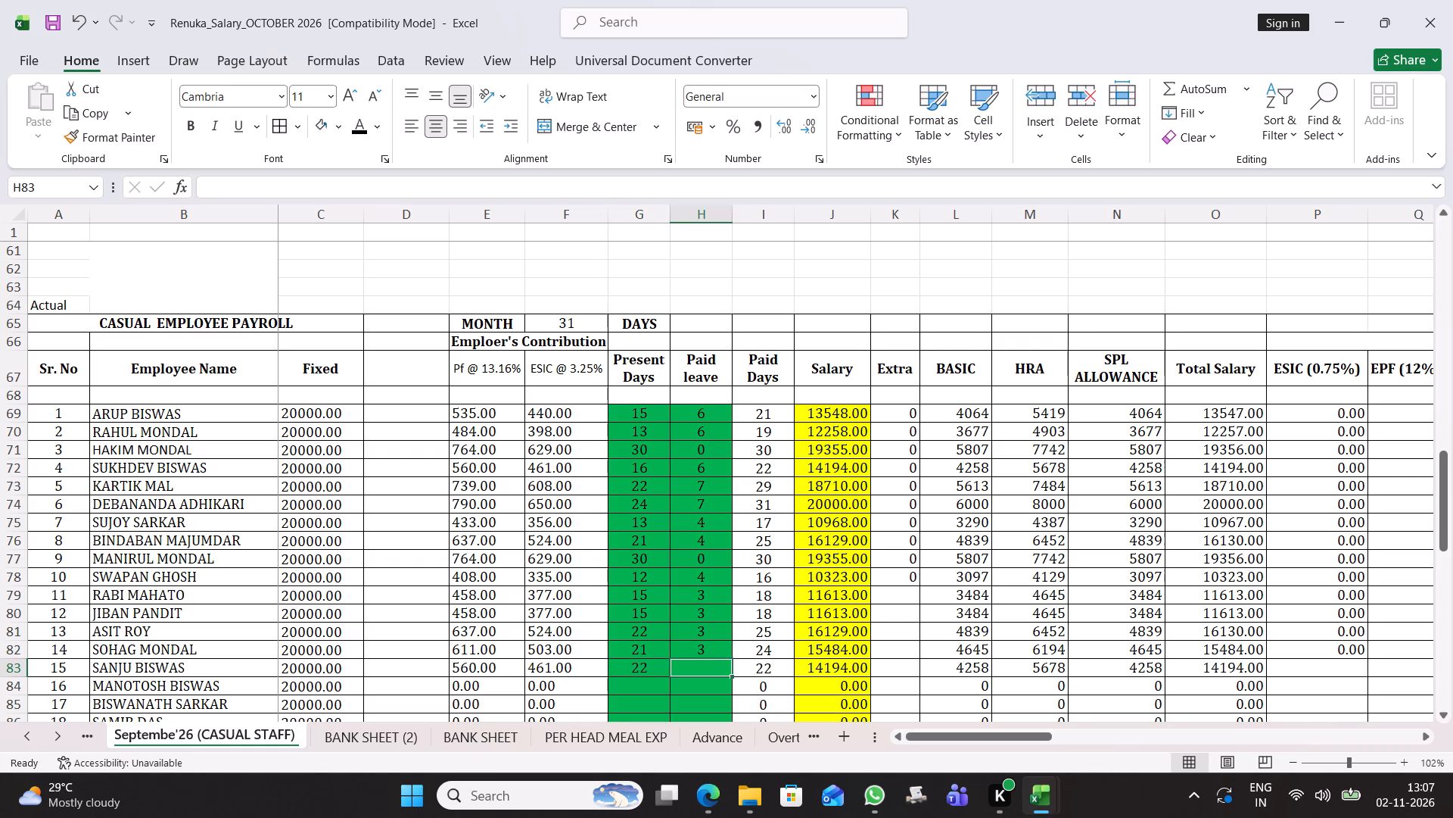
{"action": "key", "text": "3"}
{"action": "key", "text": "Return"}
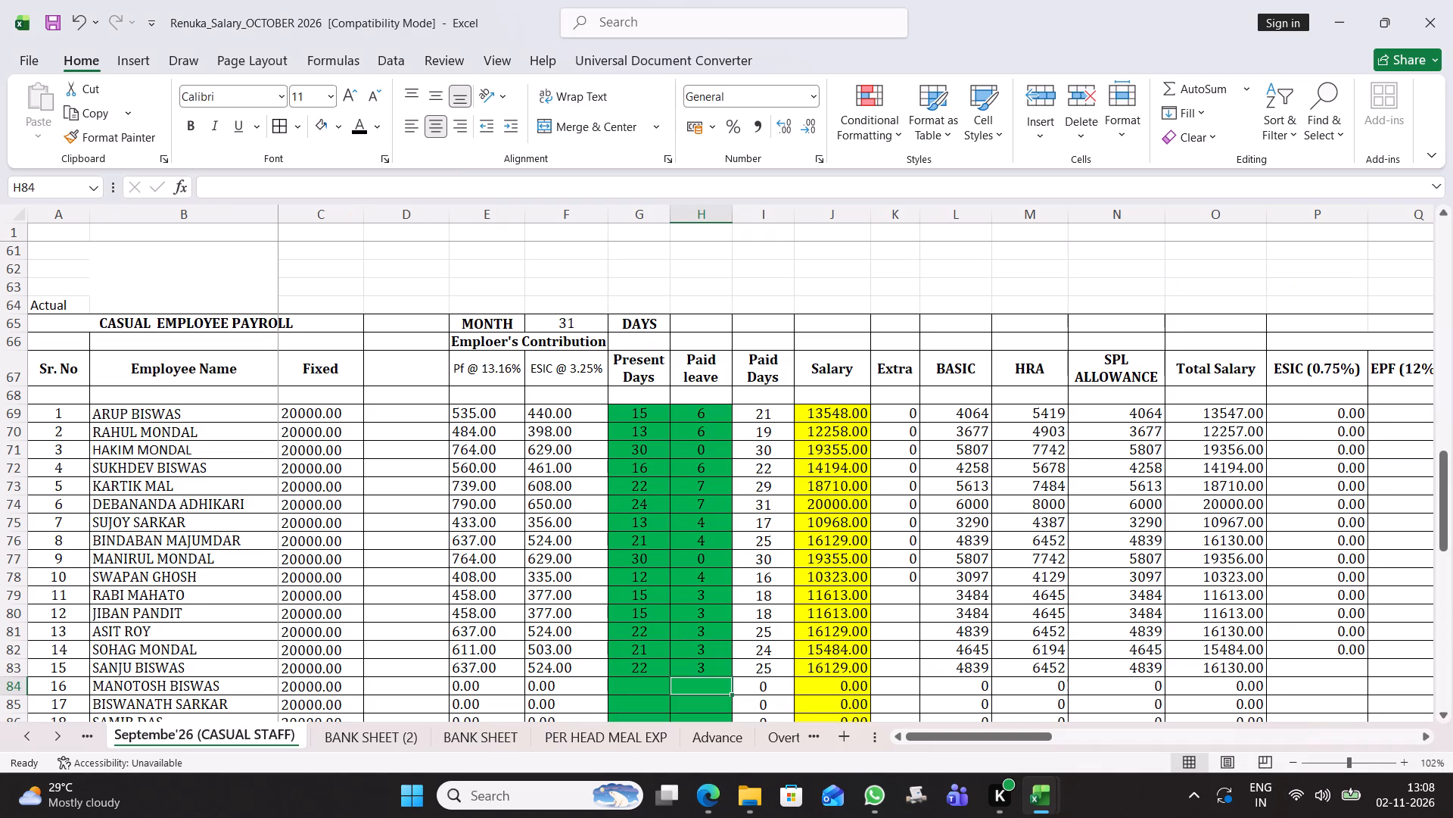
Enter 20 present days and 3 paid leave days for the employee at Sr. No 16.
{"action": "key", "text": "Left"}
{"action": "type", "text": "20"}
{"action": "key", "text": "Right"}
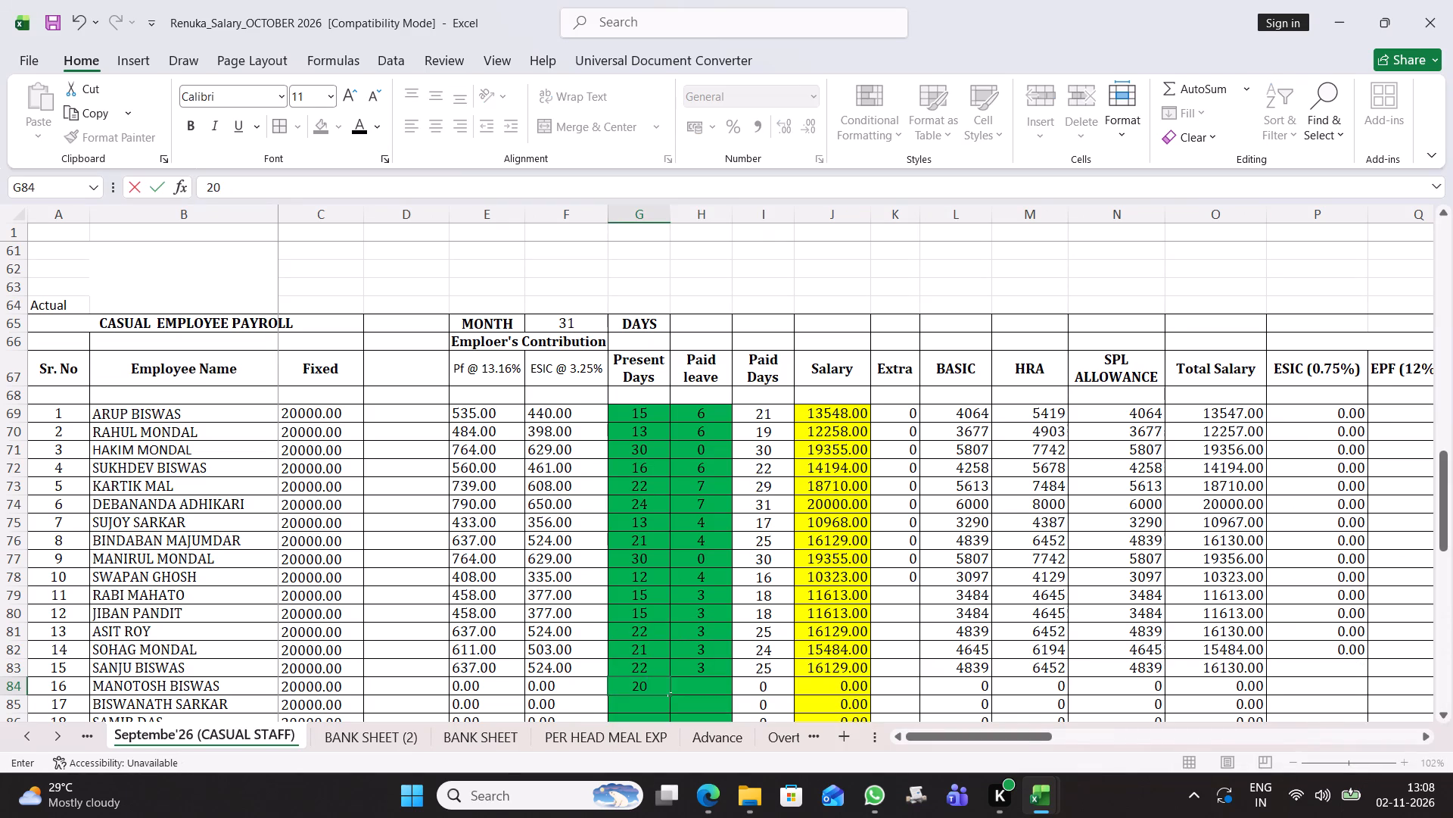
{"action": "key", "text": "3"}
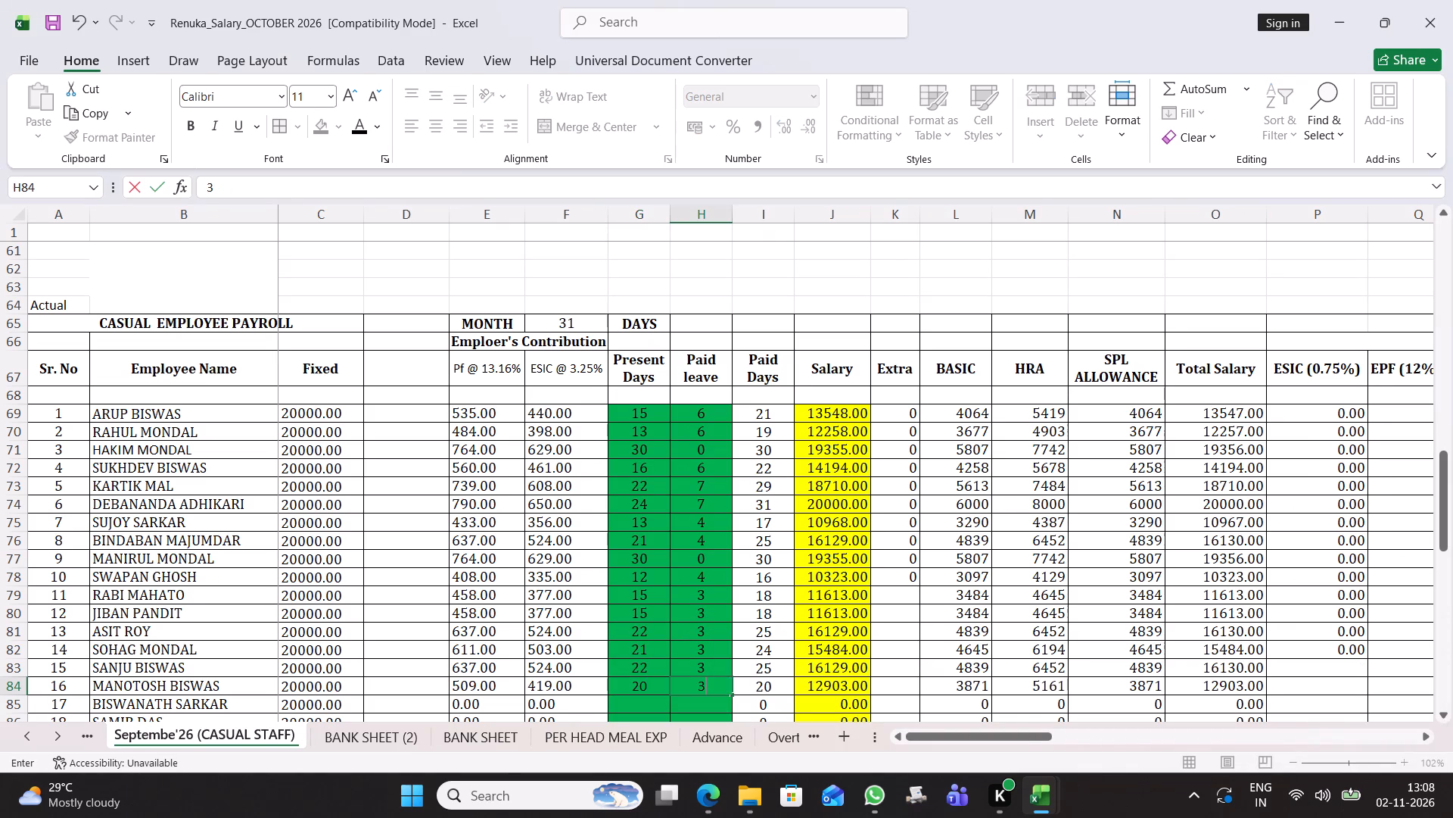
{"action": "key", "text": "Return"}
Enter 14 present days and 2 paid leave days for the employee at Sr. No 17.
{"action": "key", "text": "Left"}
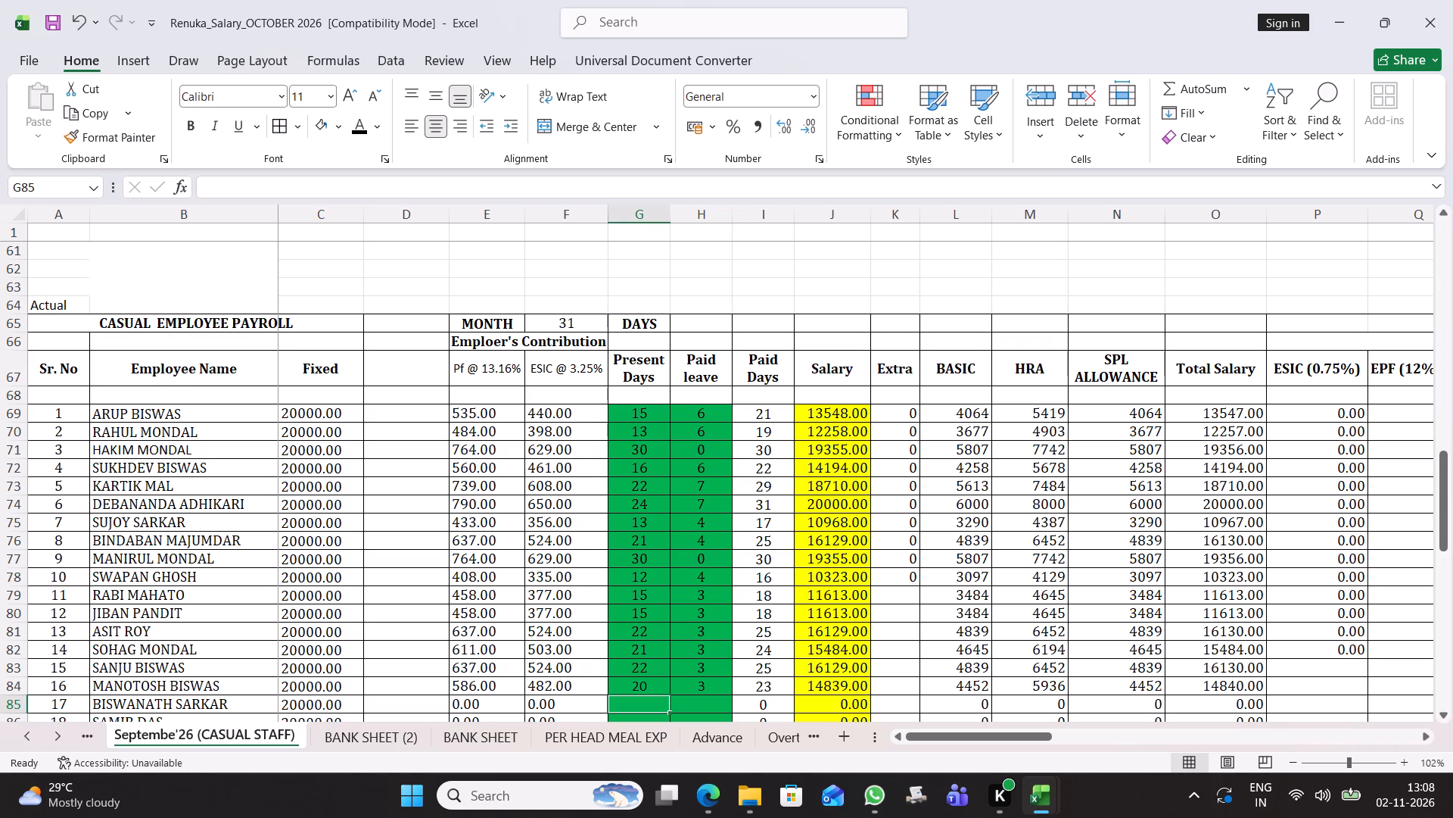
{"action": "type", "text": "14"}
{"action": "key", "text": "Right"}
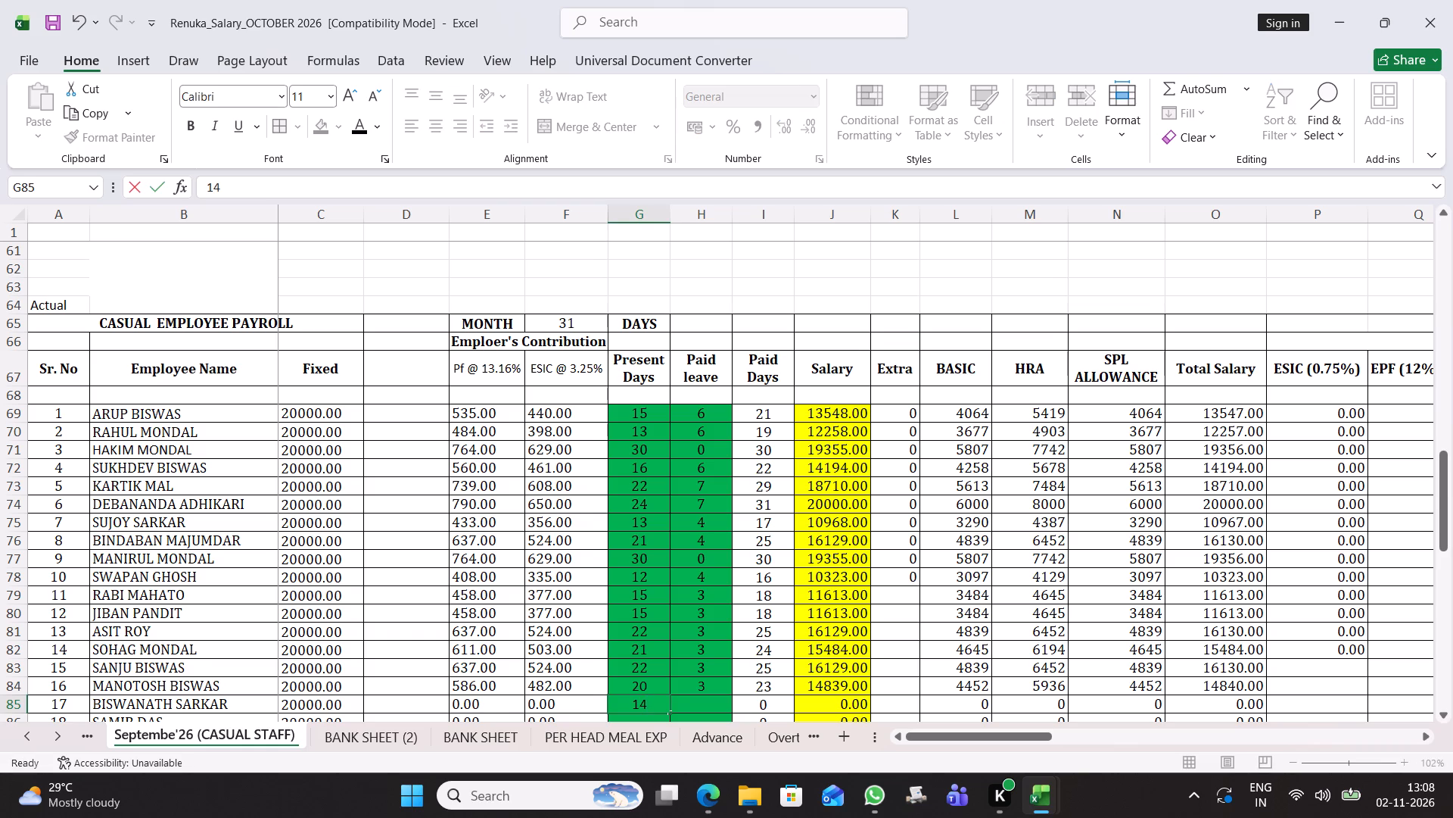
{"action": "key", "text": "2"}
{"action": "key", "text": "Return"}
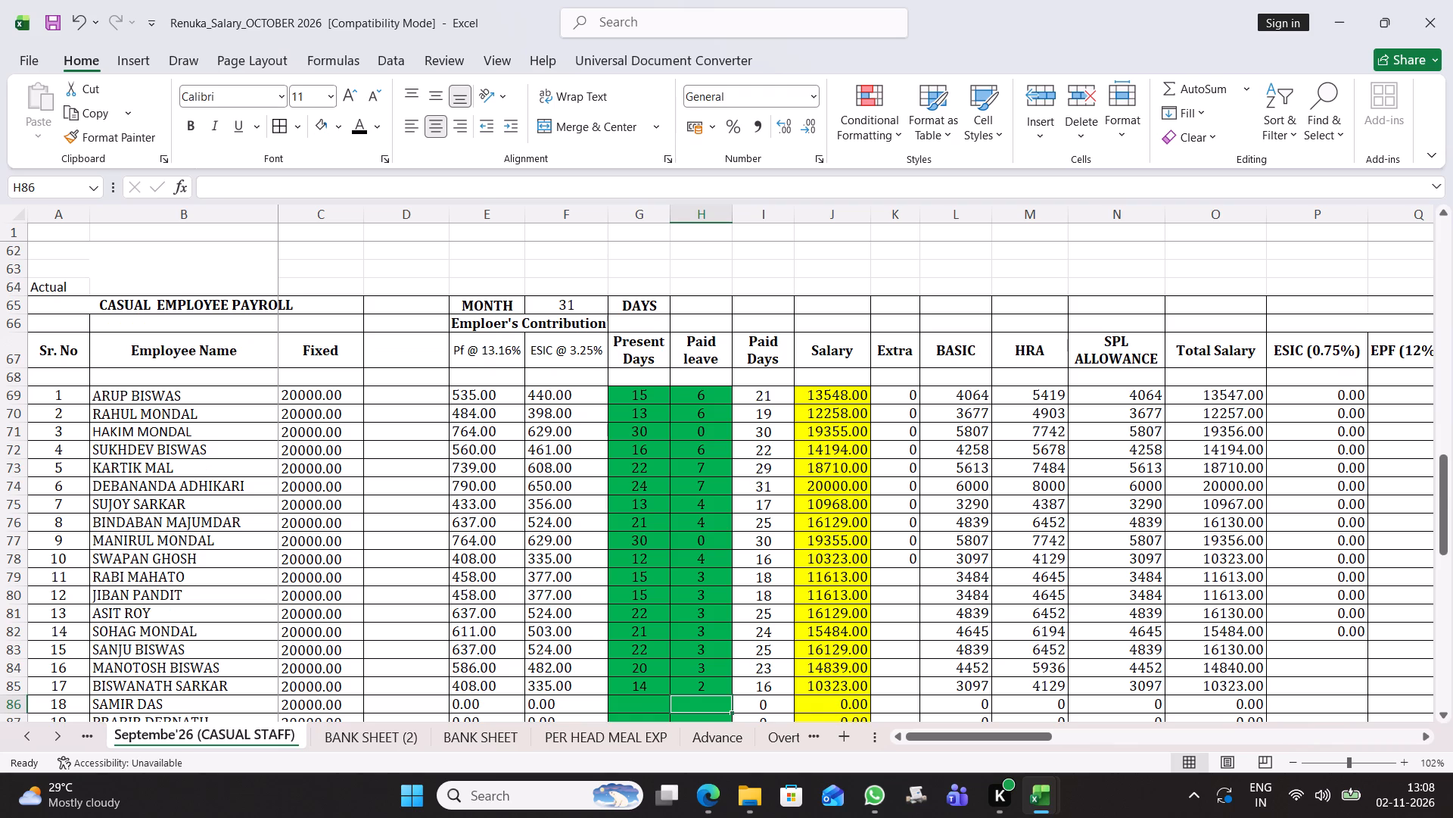
Enter 14 present days and 2 paid leave days for the employee at Sr. No 18.
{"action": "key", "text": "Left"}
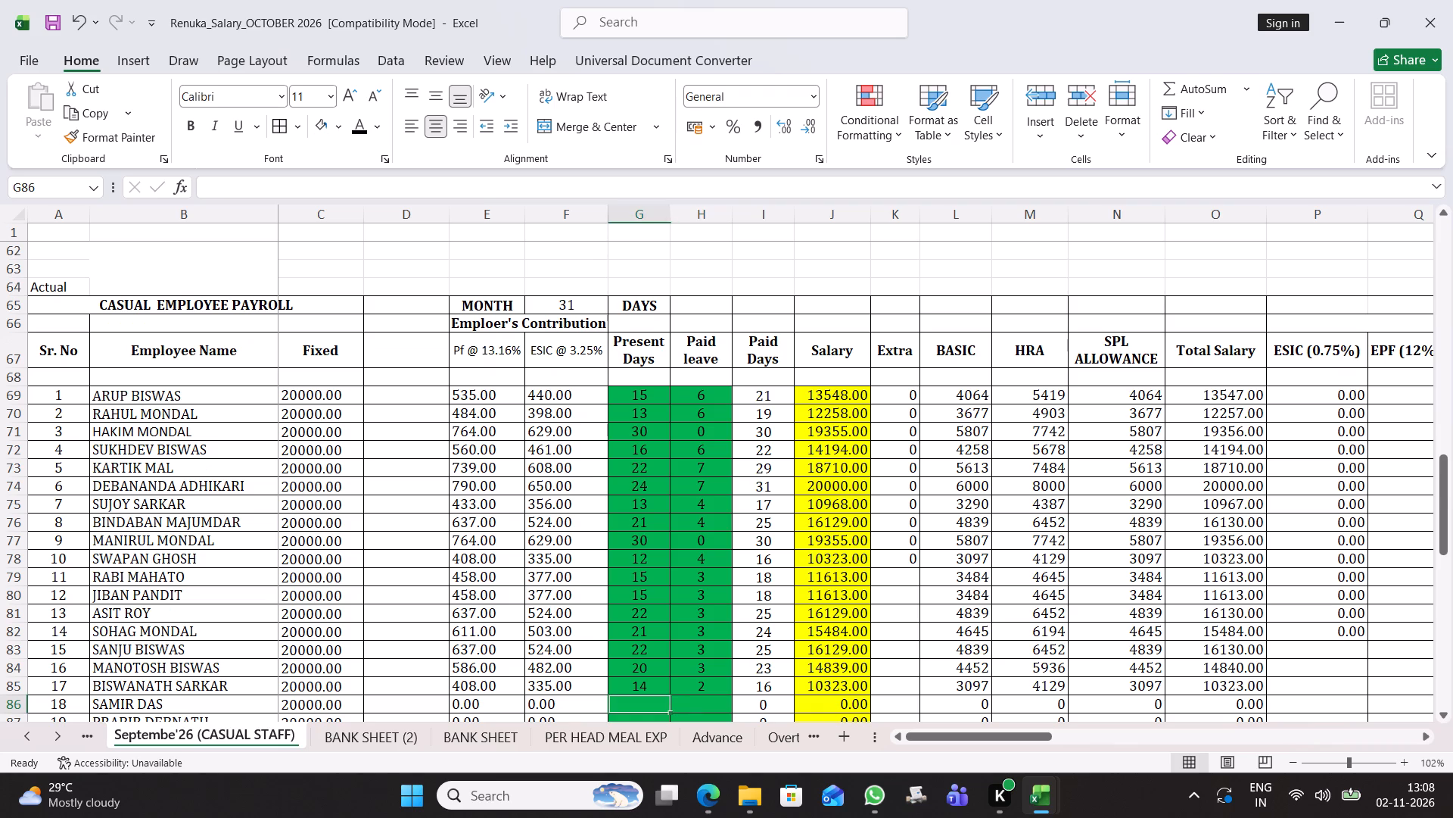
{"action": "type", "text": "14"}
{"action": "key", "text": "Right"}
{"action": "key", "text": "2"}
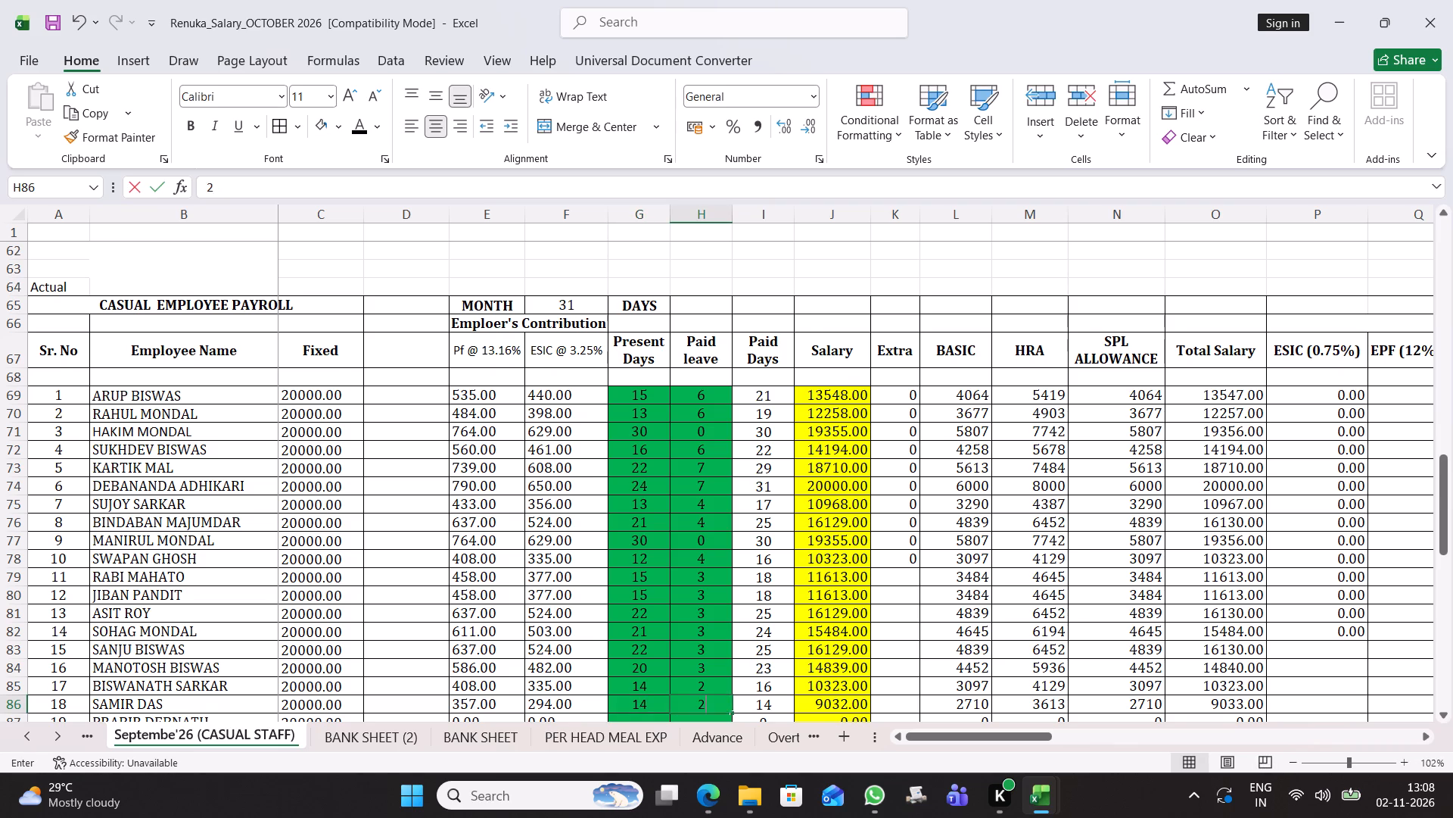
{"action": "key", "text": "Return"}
Enter 15 present days and 2 paid leave days for the employee at Sr. No 19.
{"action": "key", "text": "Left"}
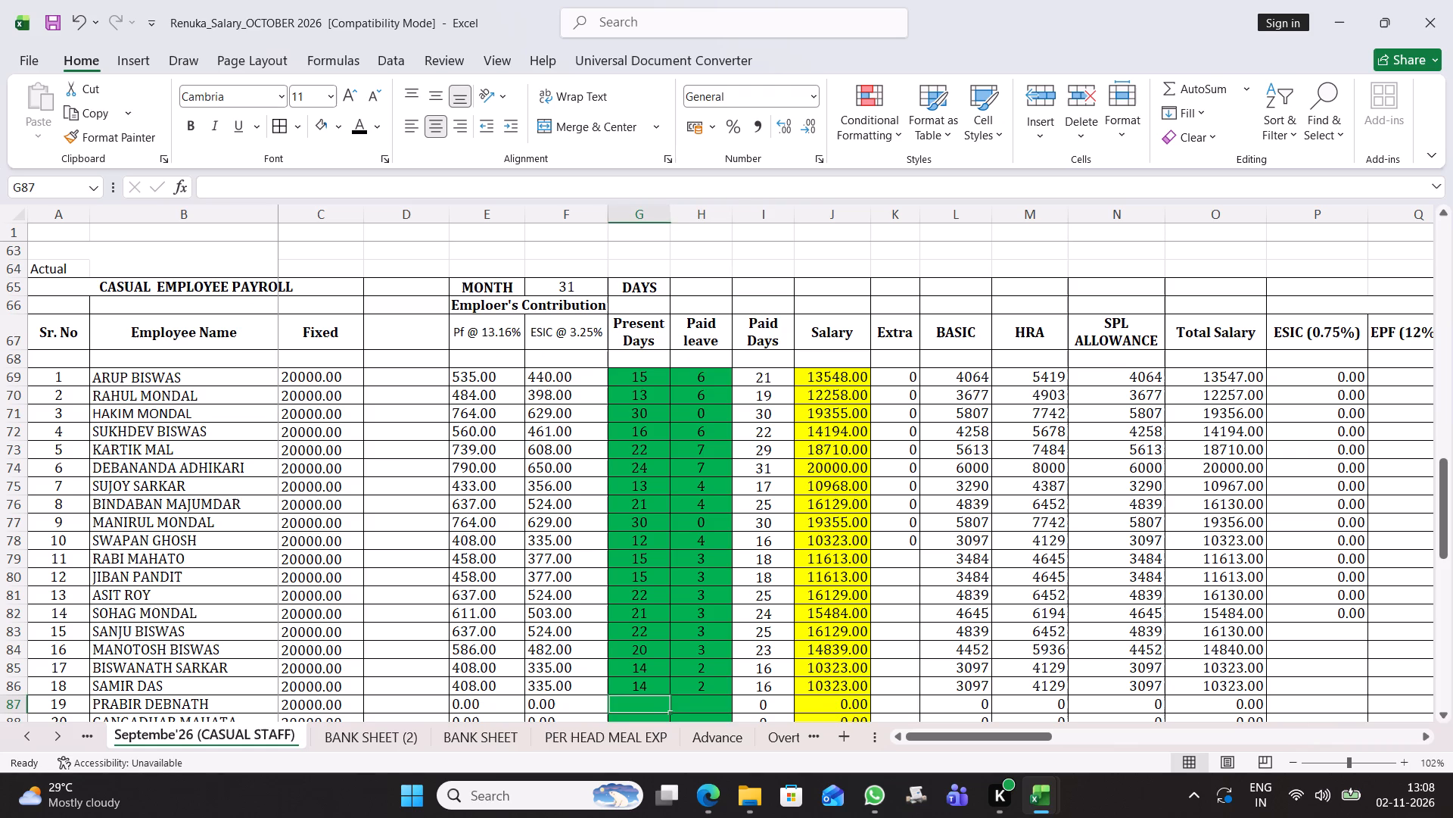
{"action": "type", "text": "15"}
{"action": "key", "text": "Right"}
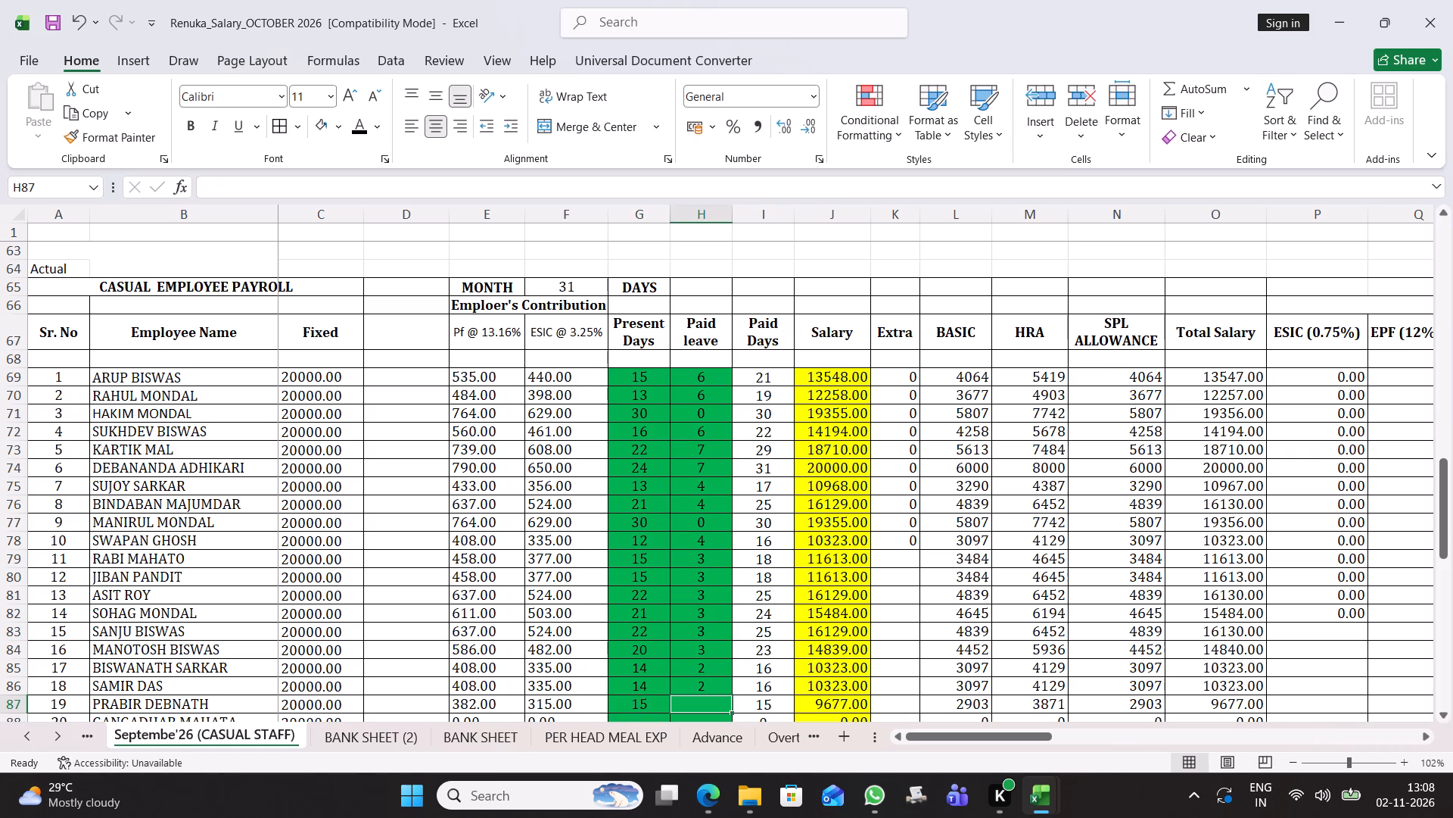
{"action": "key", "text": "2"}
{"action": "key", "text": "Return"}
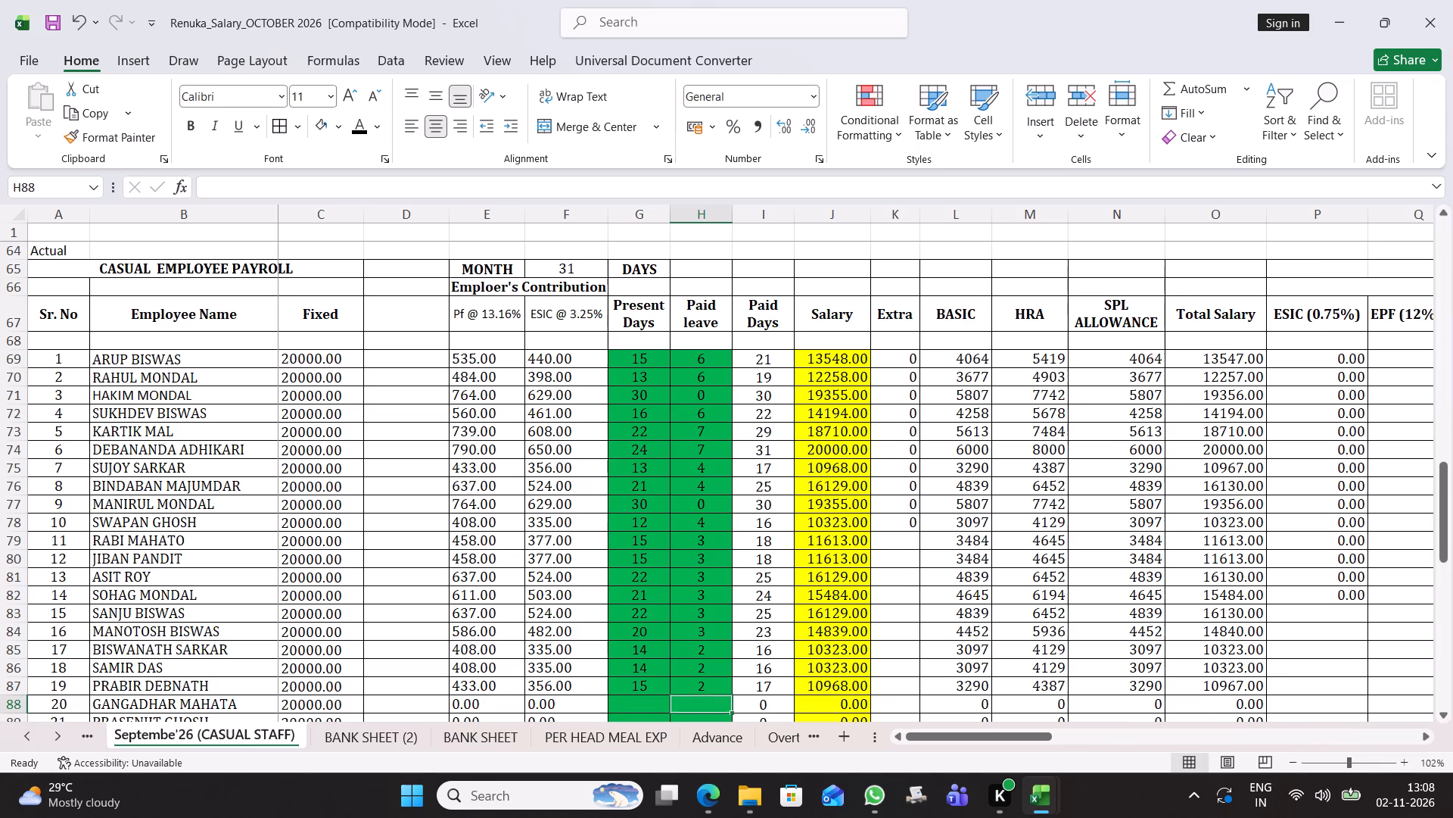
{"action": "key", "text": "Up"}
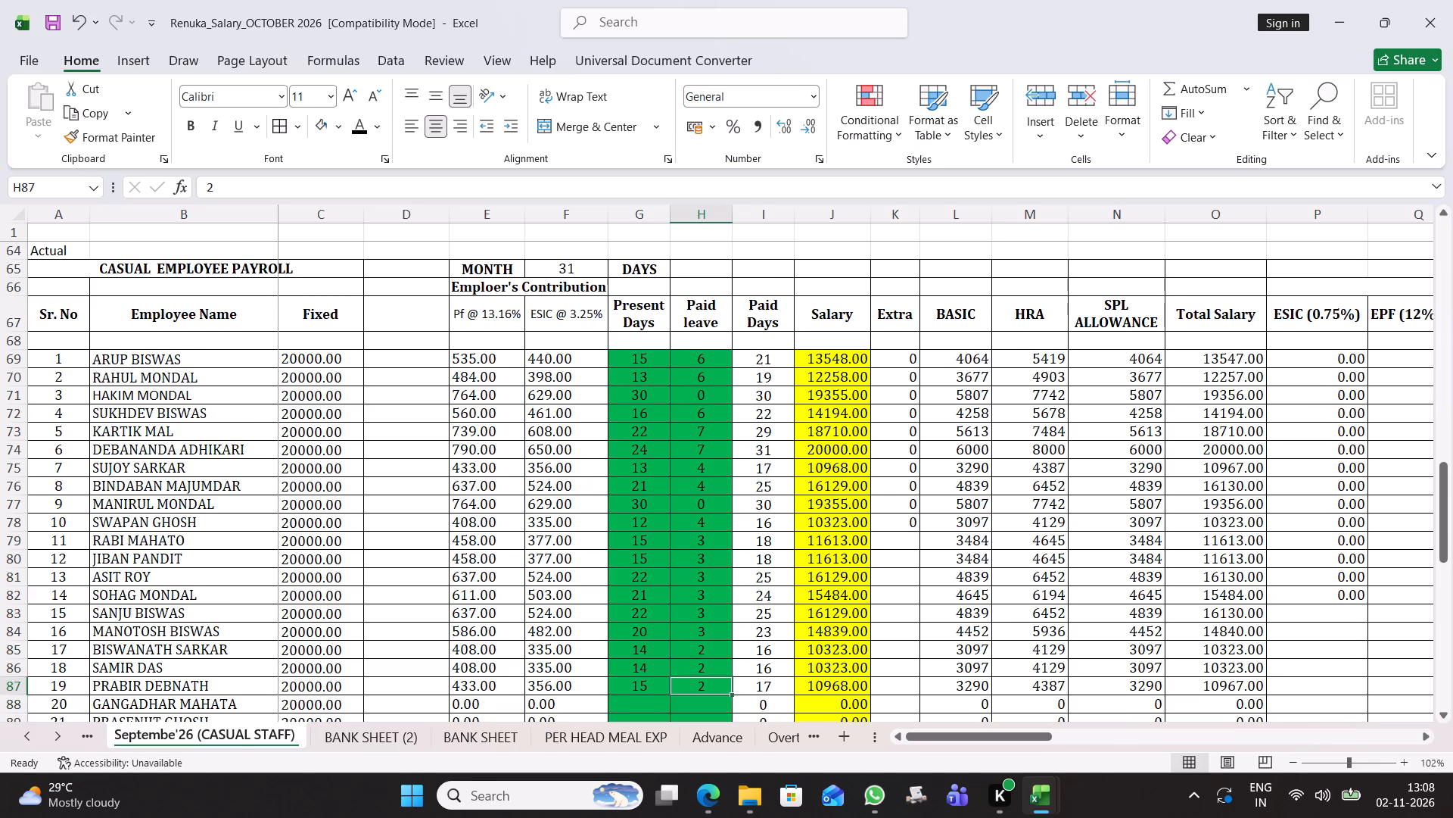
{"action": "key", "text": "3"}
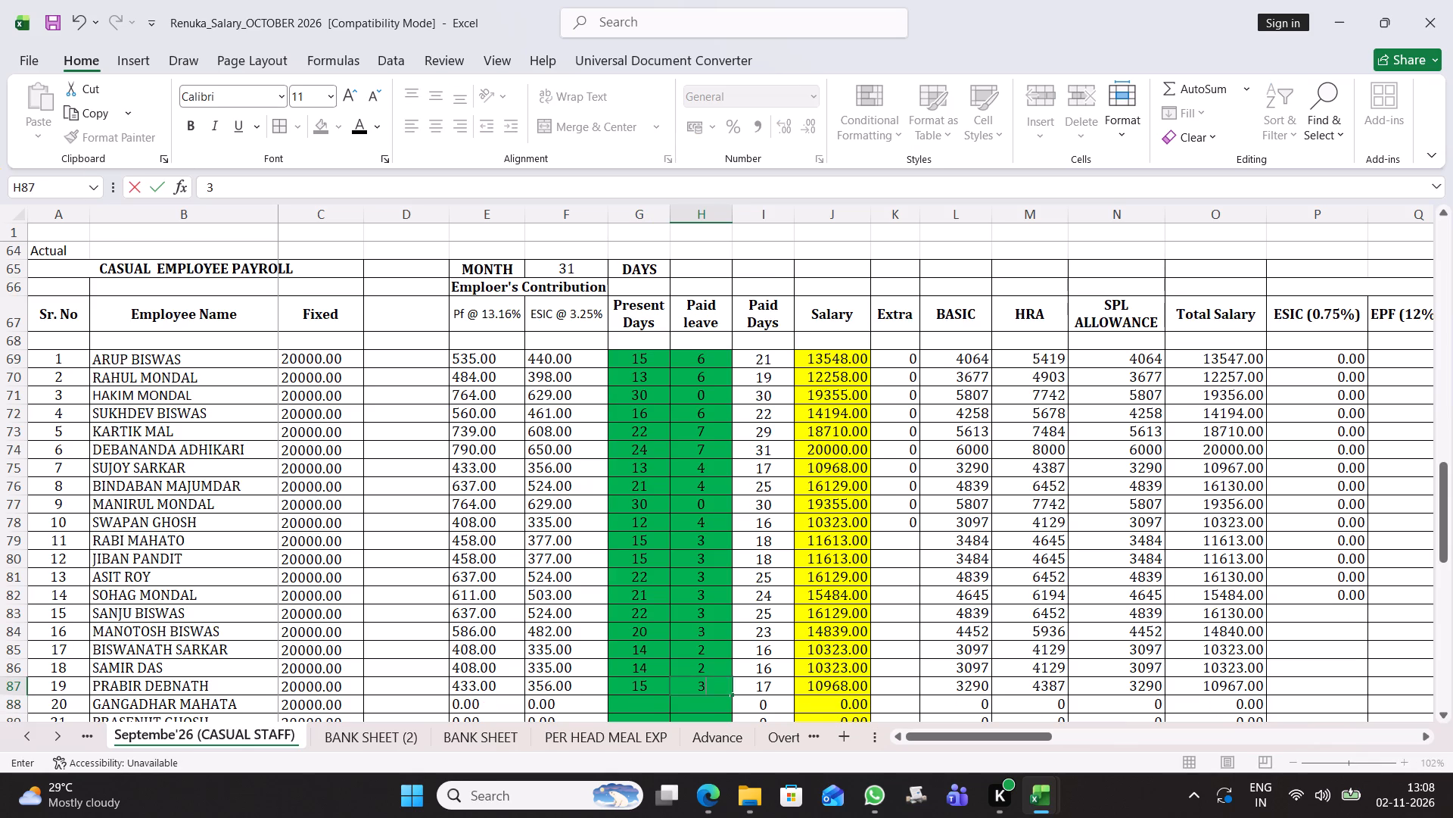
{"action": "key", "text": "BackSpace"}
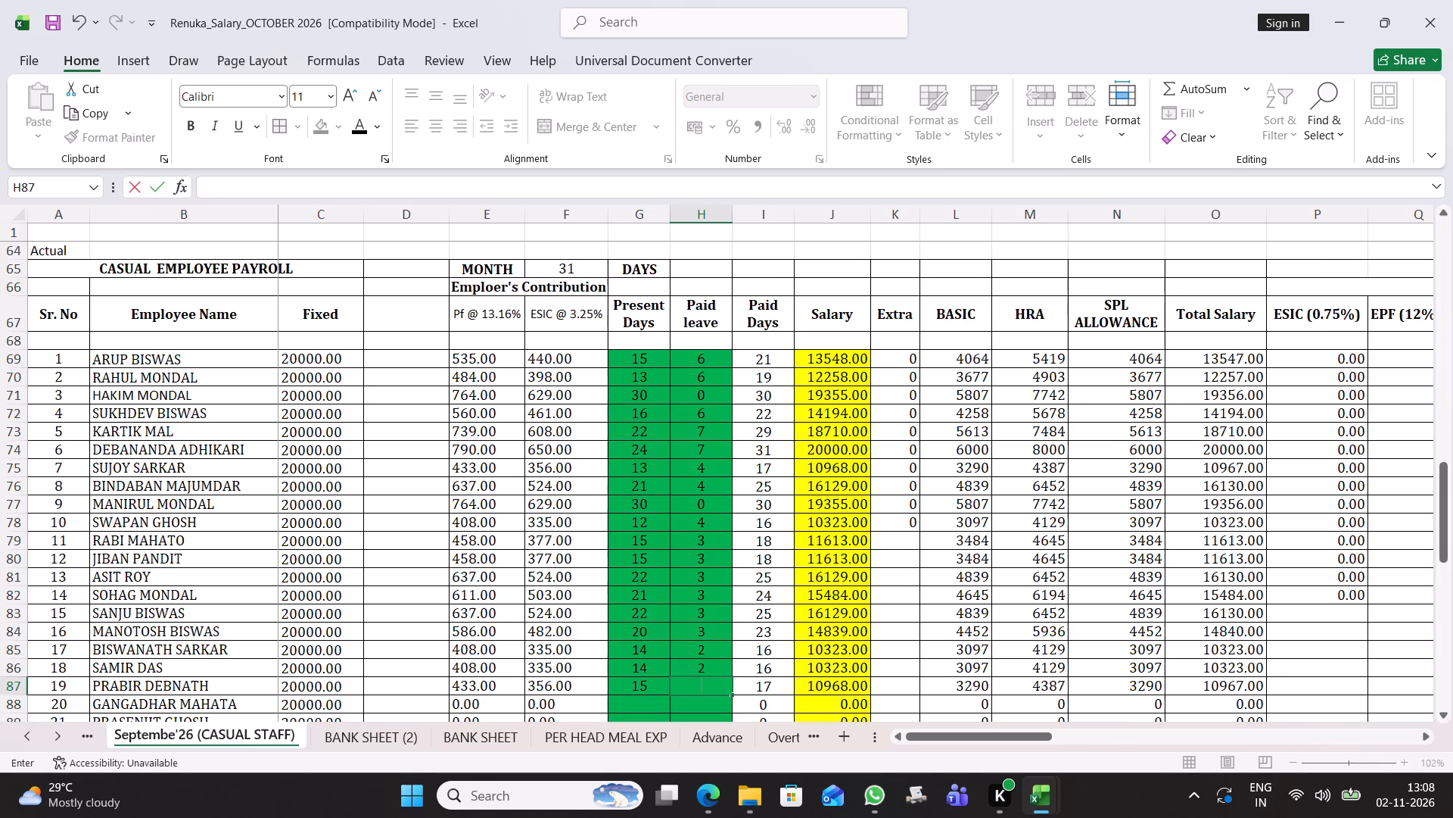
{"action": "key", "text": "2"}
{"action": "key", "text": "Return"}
Enter 24 present days and 3 paid leave days for the employee at Sr. No 20.
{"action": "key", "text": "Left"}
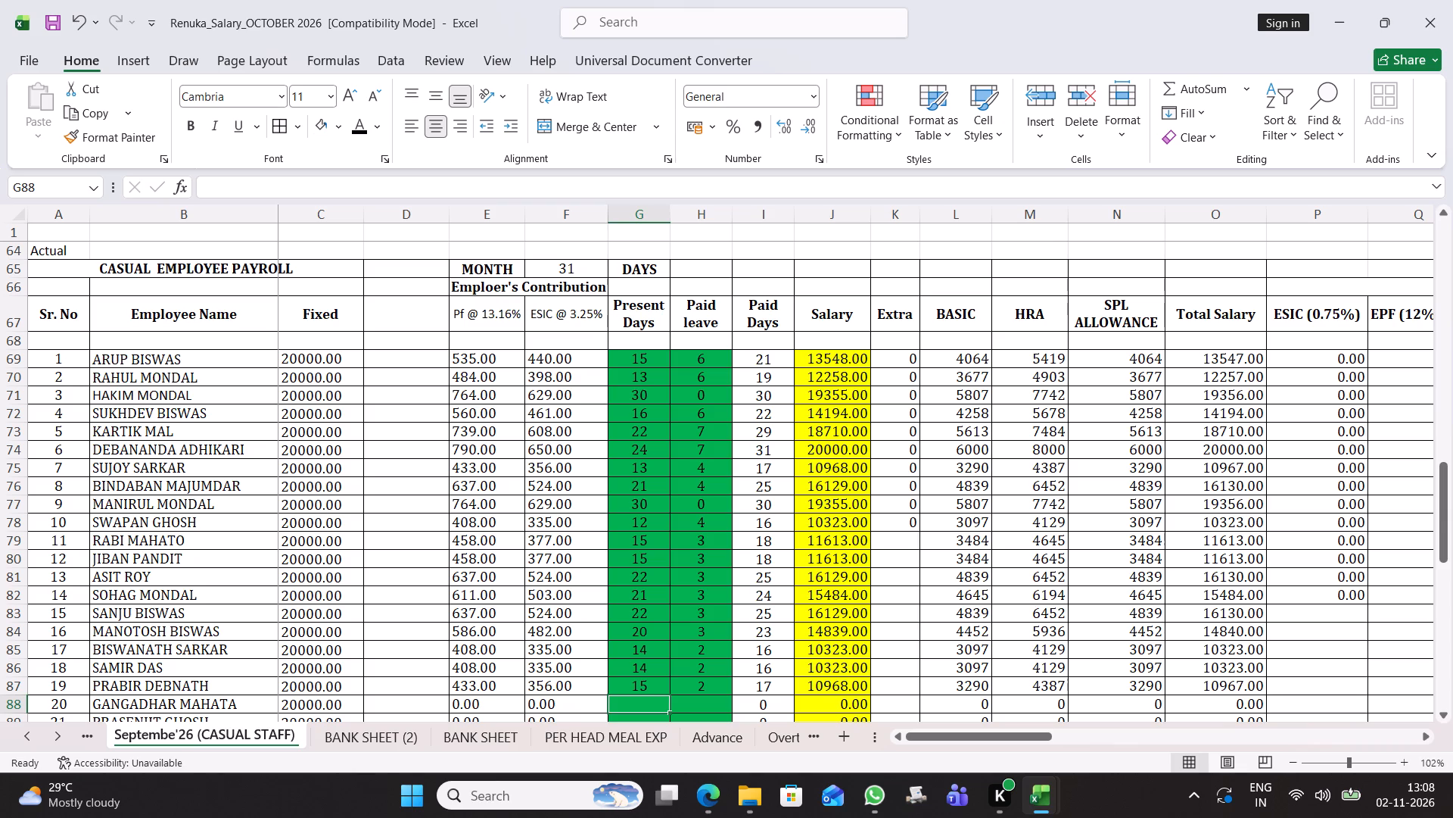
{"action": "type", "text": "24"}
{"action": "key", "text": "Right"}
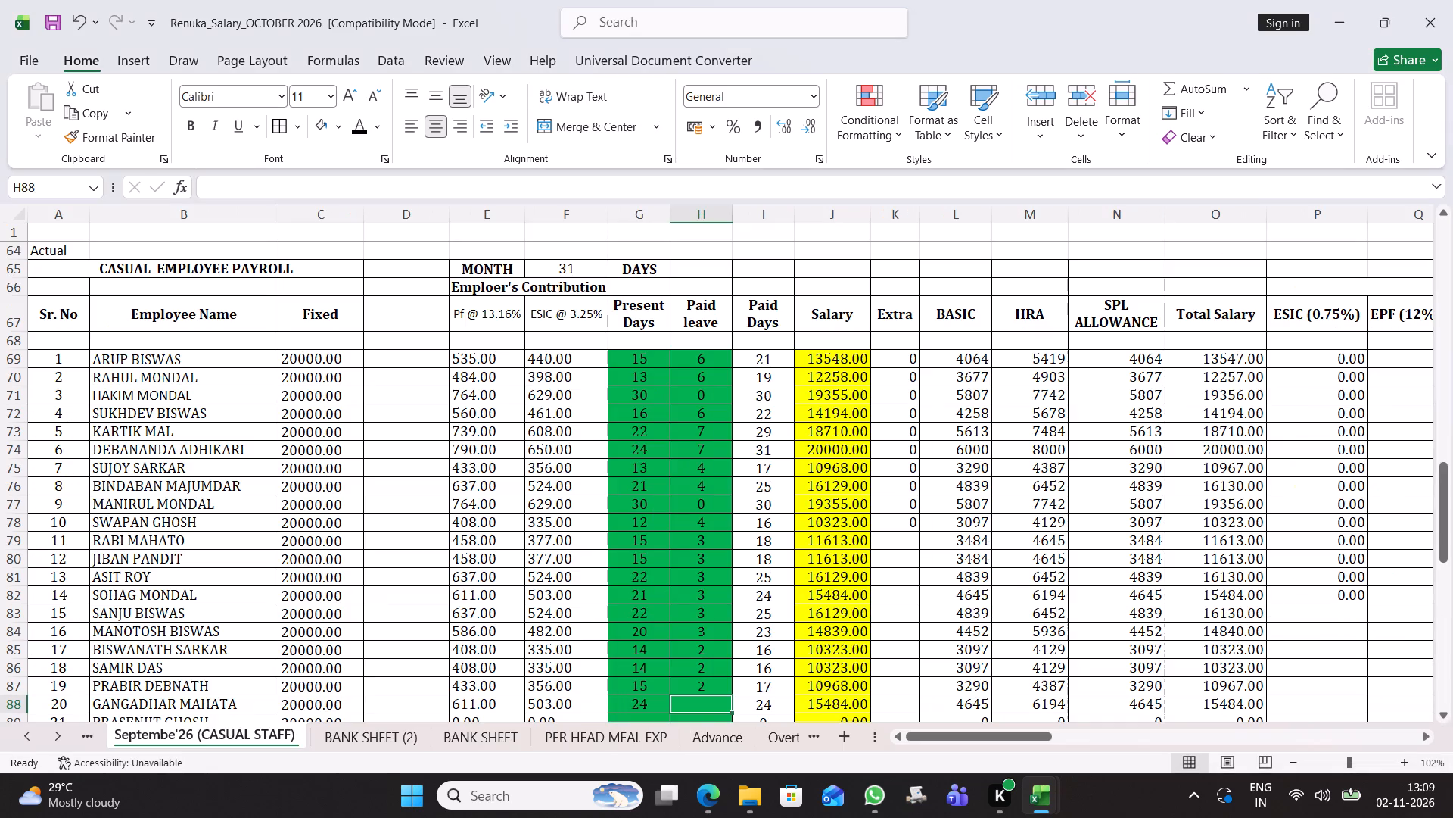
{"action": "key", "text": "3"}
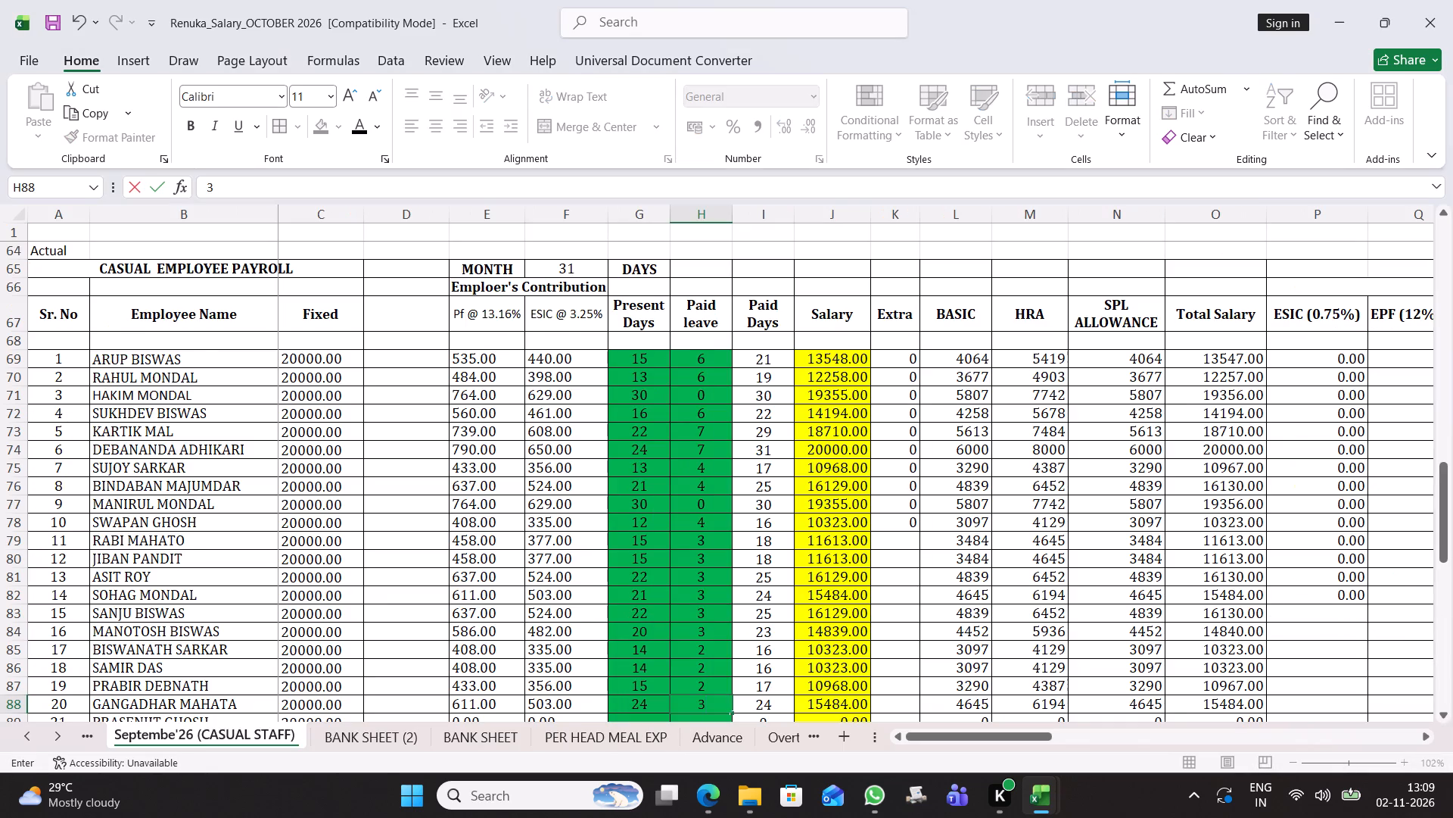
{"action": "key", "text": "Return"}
Enter 21 present days and 3 paid leave days for the employee at Sr. No 21.
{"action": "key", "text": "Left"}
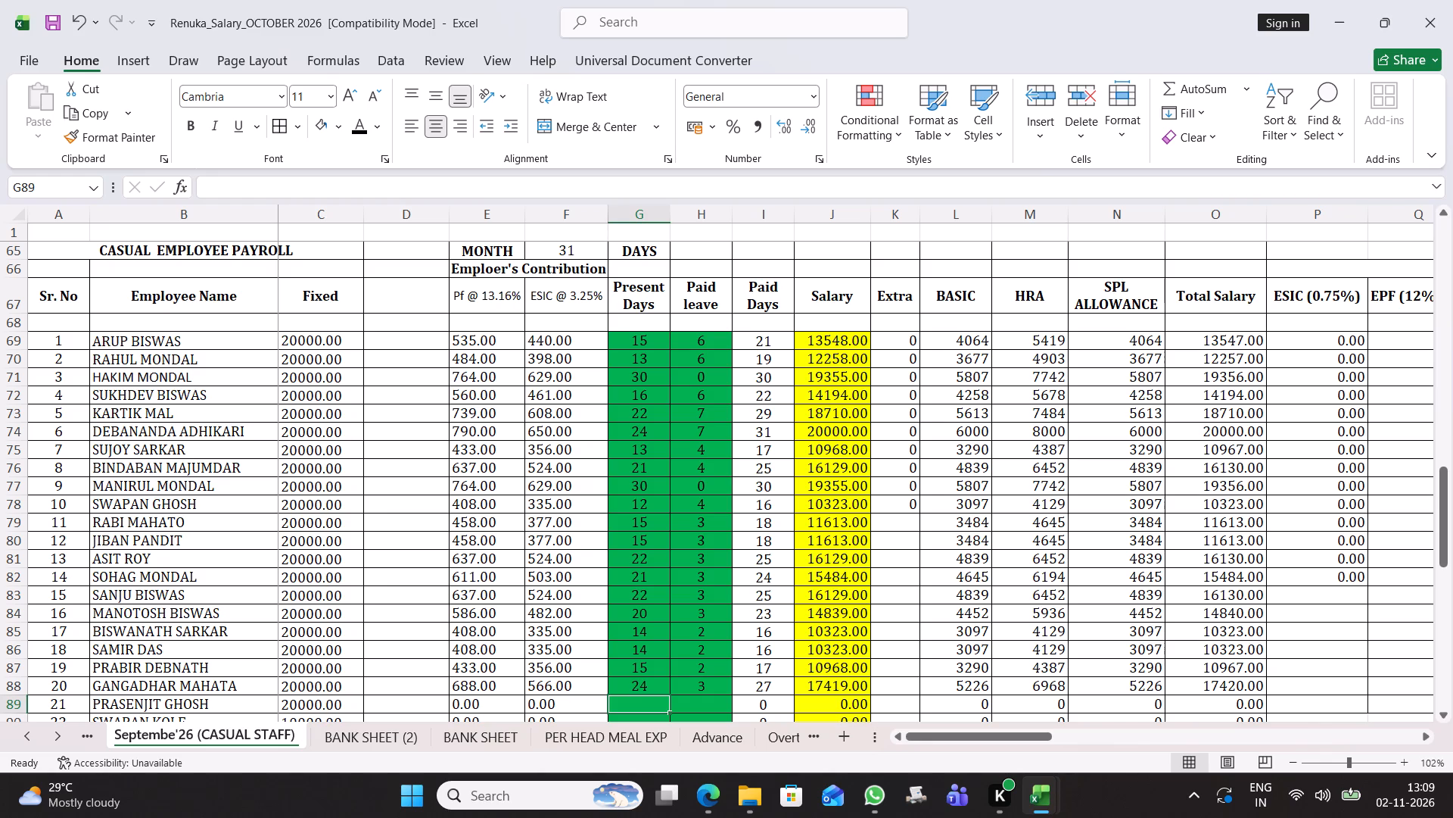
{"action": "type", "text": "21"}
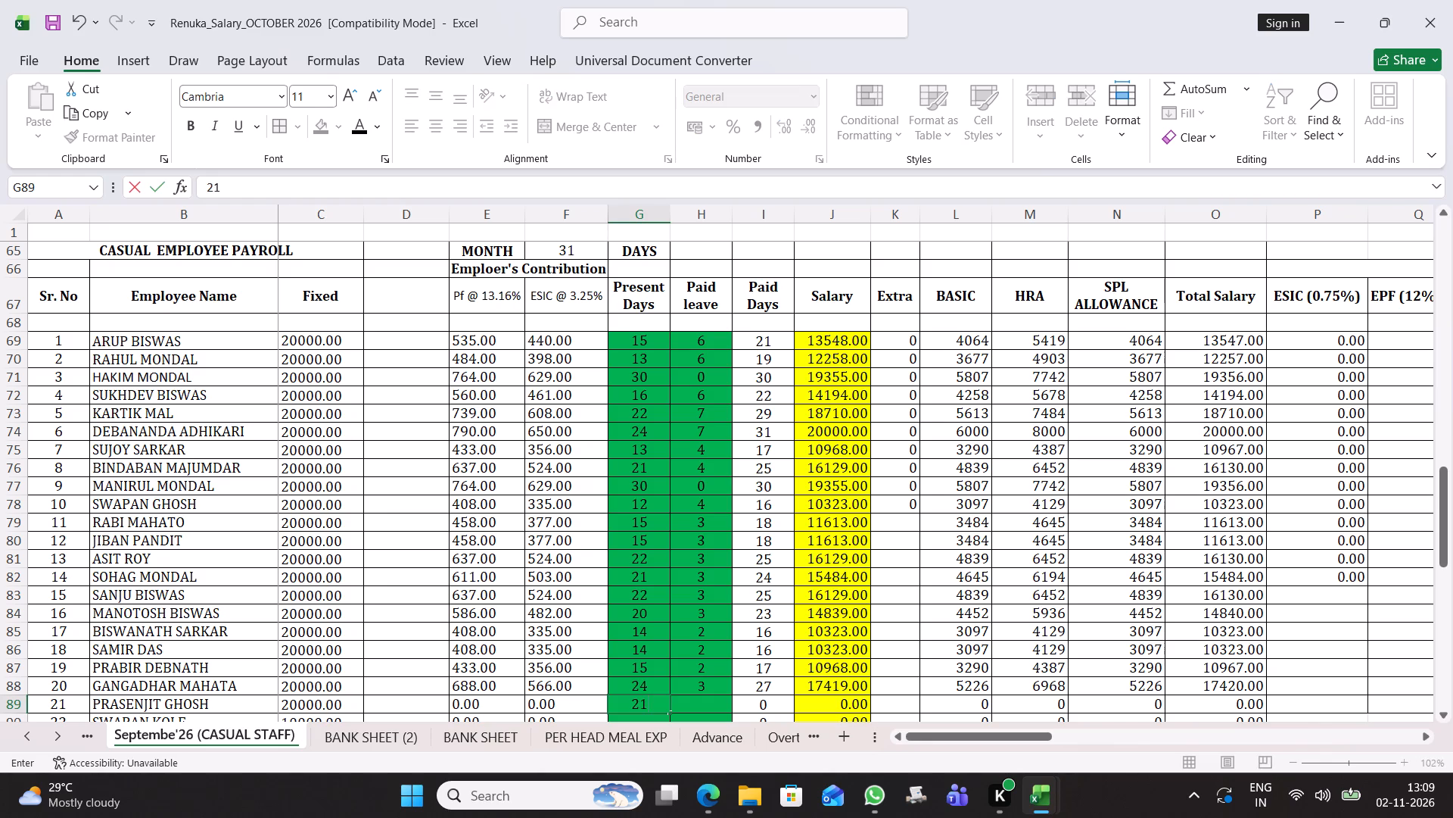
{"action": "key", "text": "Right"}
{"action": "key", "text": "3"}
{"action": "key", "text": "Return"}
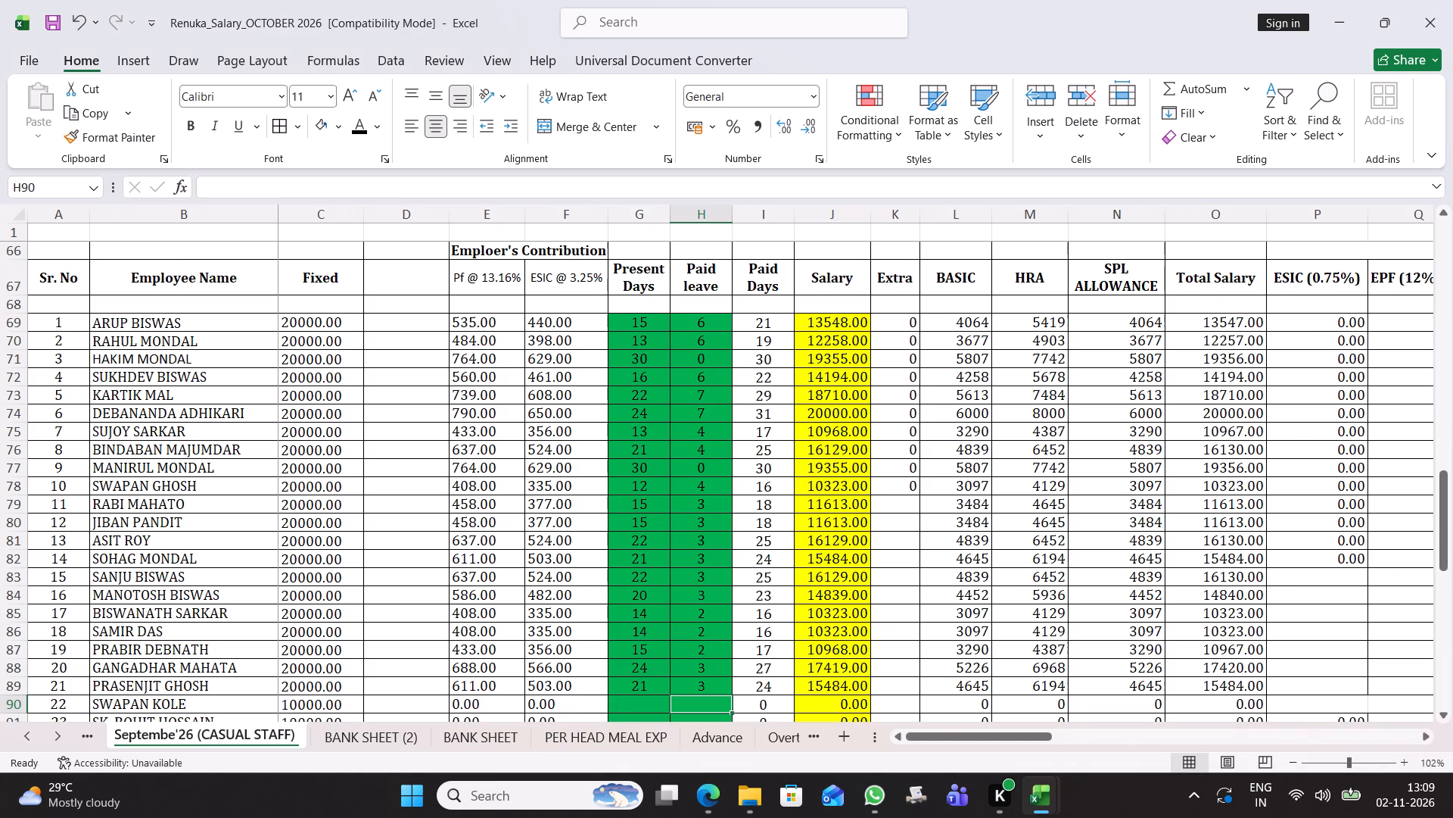
Enter 24 present days and 3 paid leave days for the employee at Sr. No 22.
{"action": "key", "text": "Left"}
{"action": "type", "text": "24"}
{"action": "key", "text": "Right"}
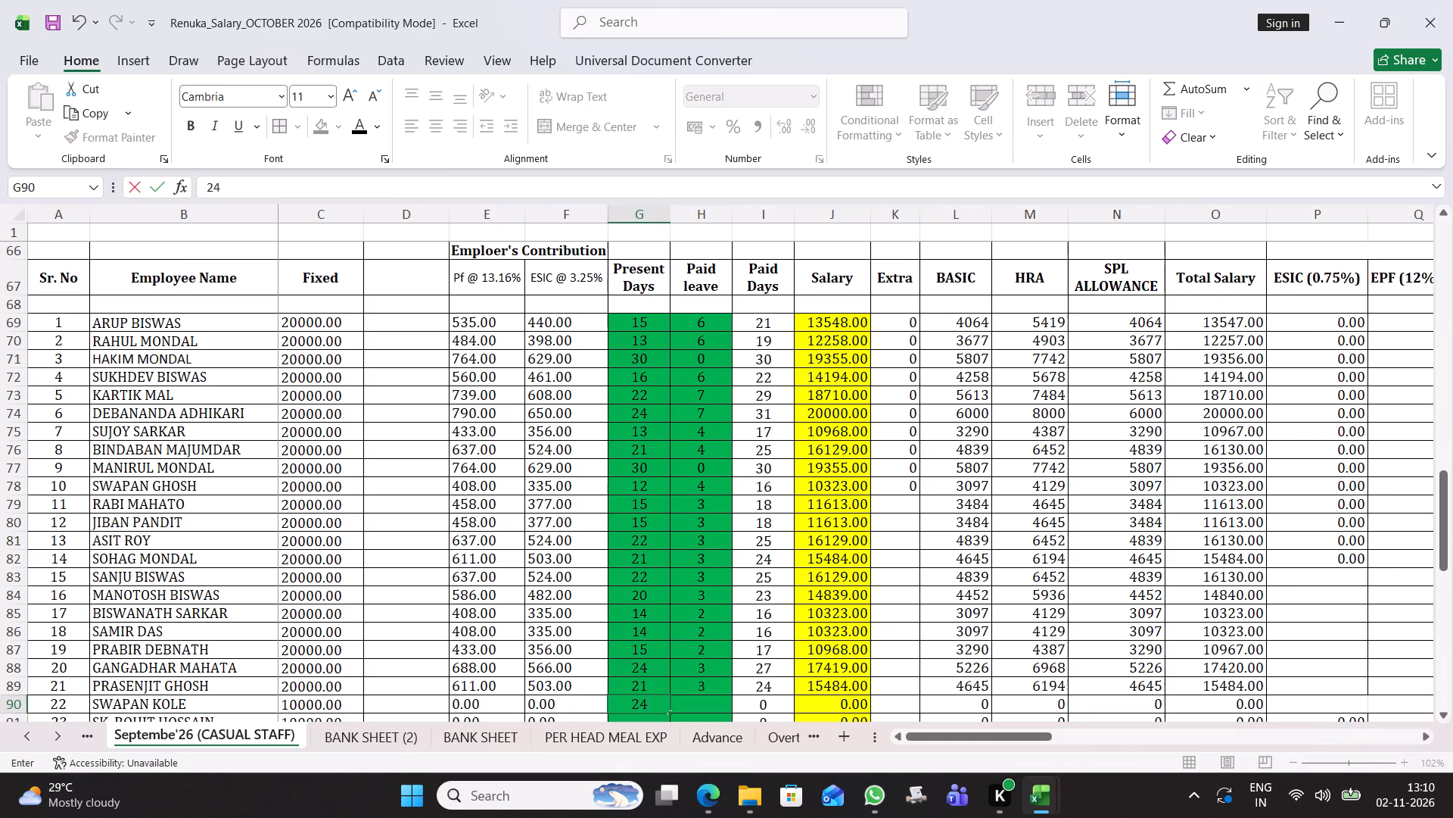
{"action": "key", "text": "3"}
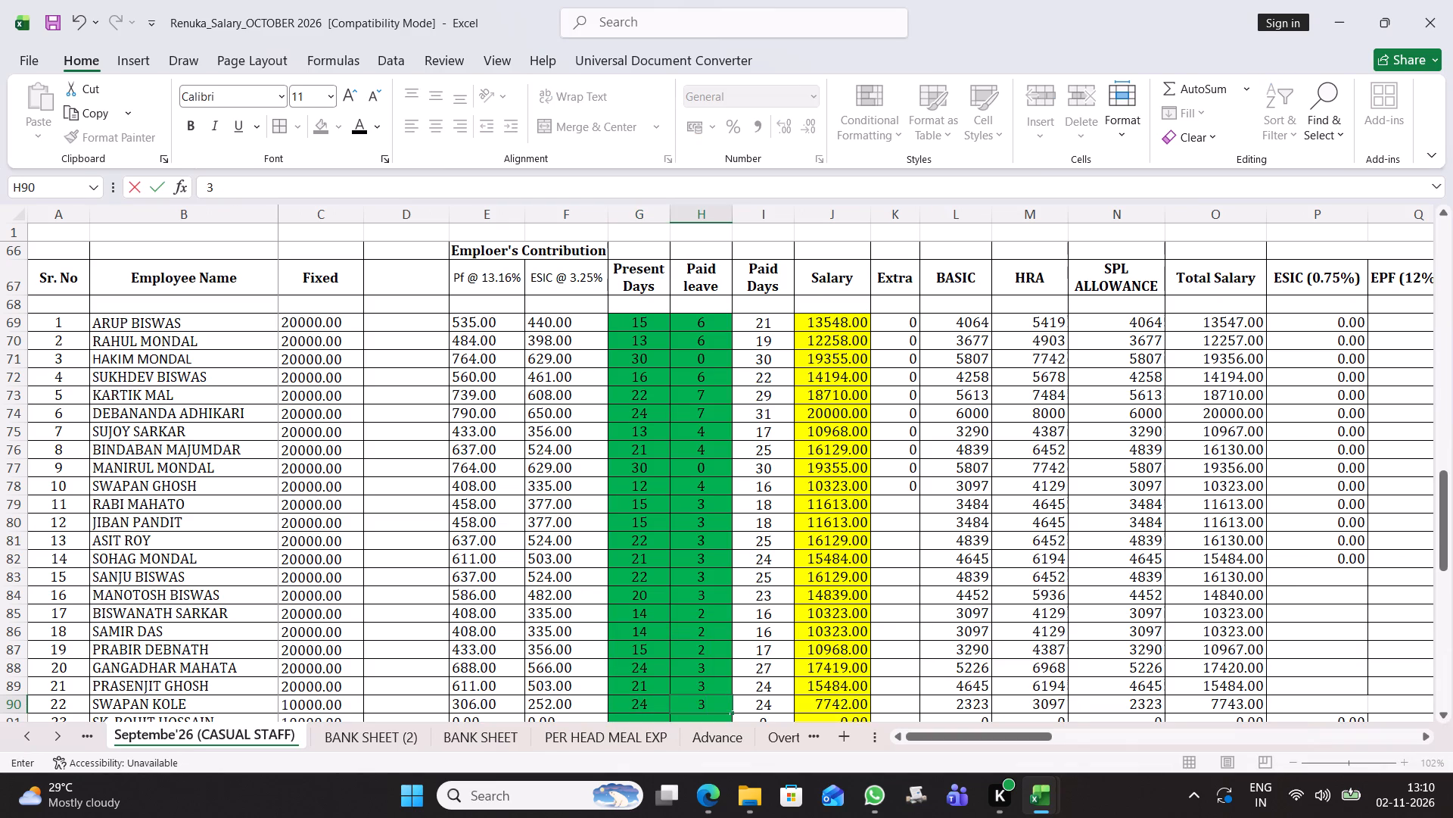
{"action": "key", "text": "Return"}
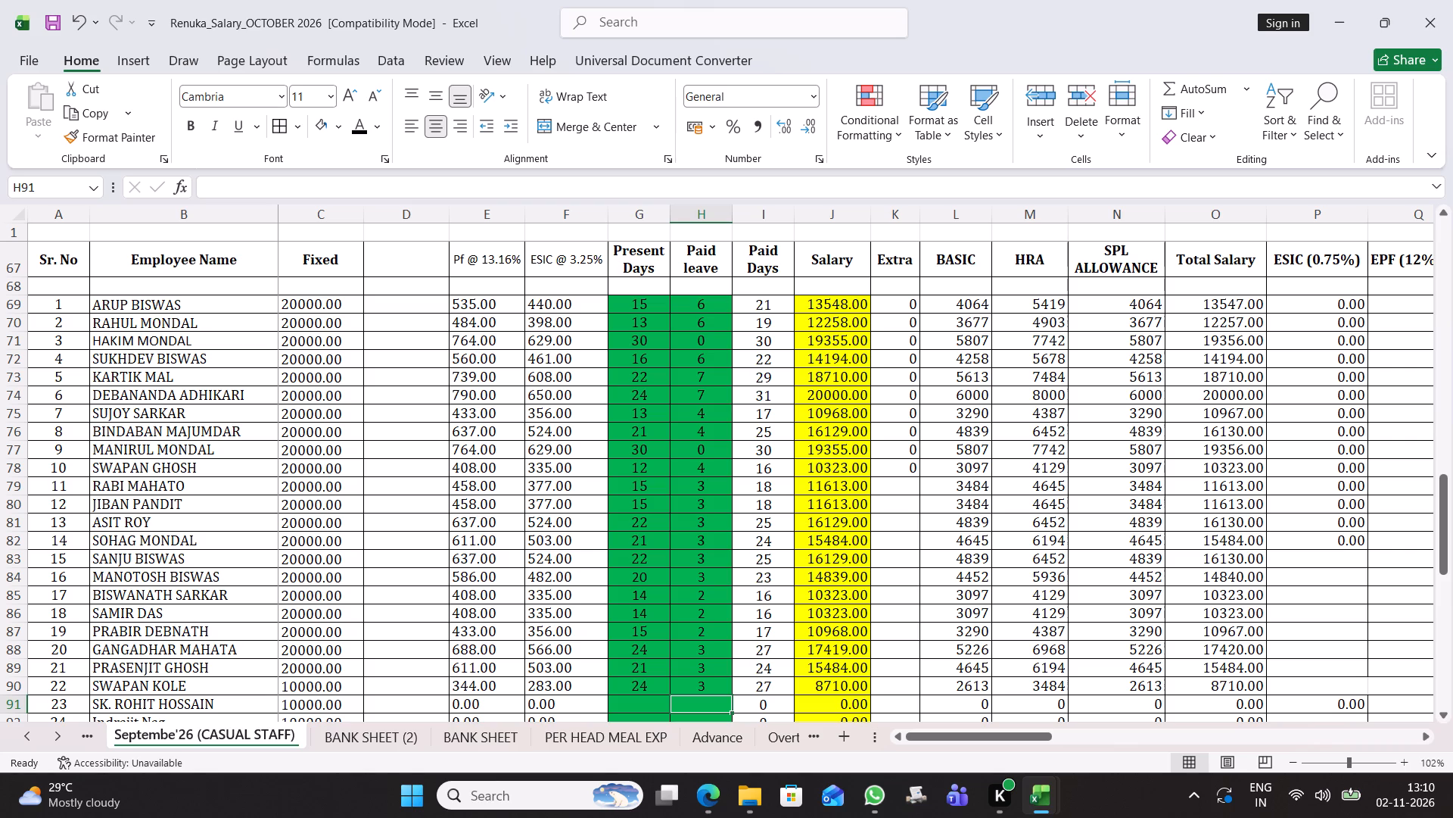
Enter 30 present days and 0 paid leave days for the employee at Sr. No 23.
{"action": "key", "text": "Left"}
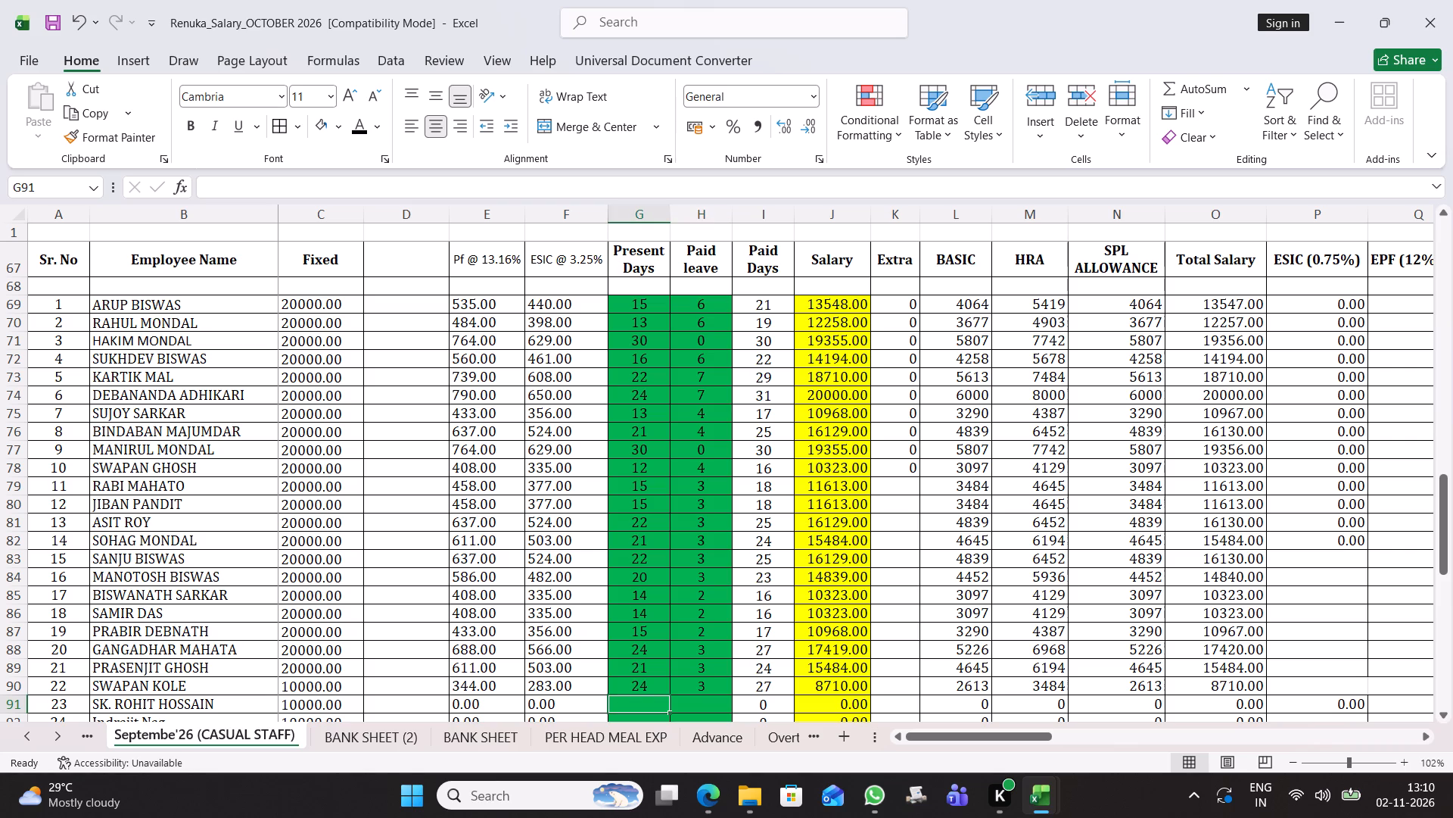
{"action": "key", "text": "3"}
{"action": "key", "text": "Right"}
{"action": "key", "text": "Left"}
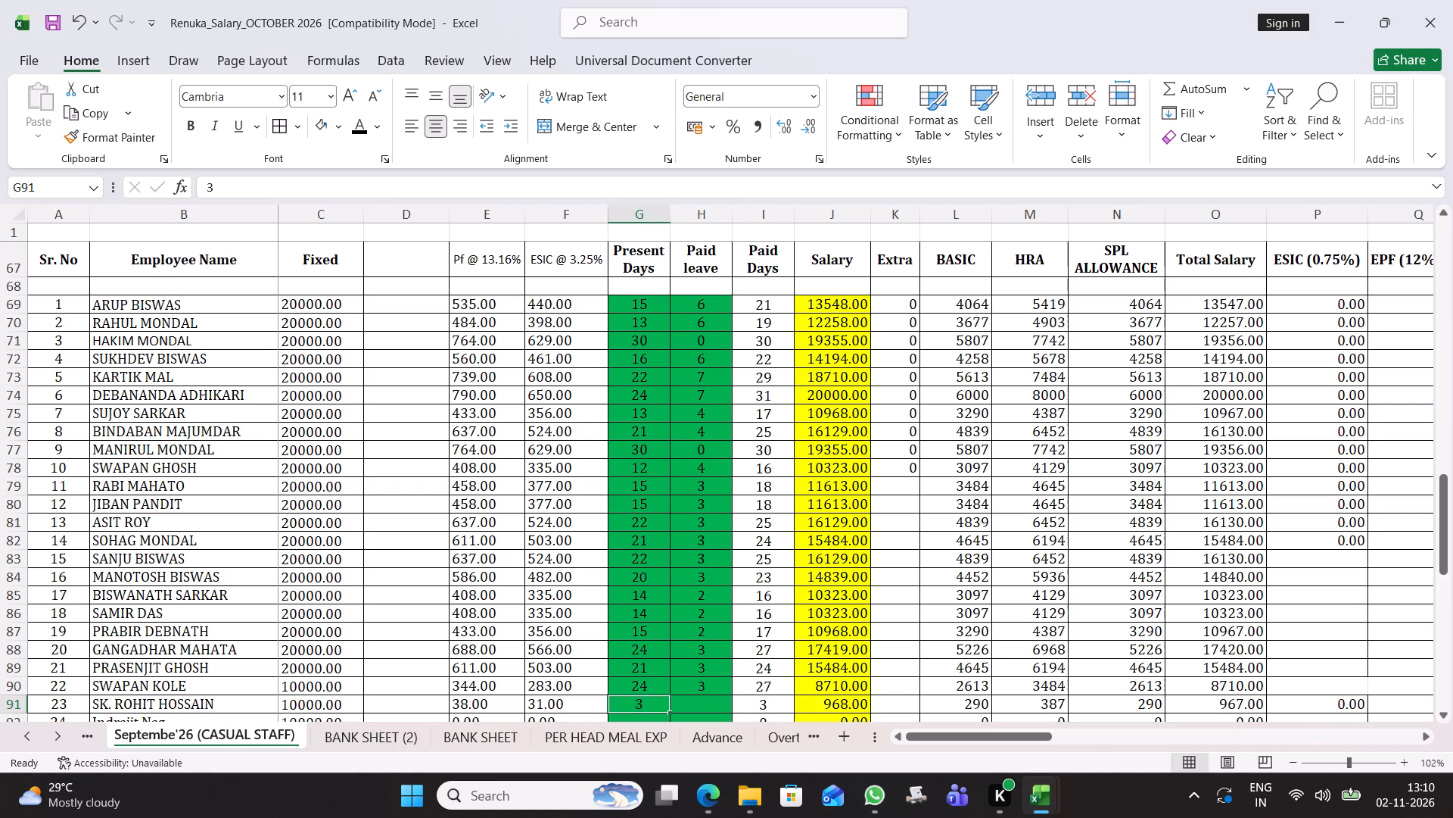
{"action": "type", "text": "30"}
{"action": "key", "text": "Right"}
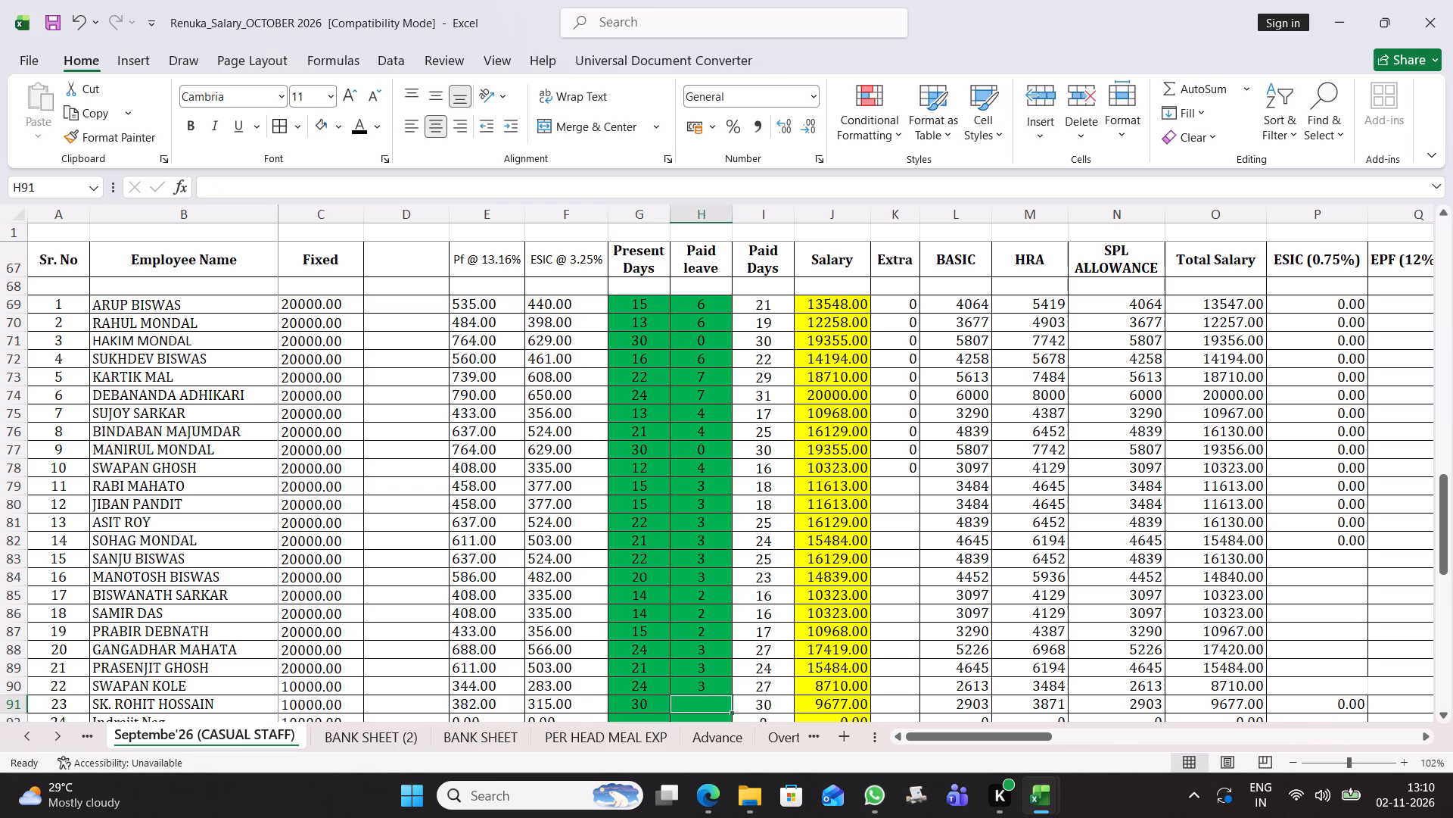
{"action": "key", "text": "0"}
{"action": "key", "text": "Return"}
Enter 16 present days and 2 paid leave days for the employee at Sr. No 24.
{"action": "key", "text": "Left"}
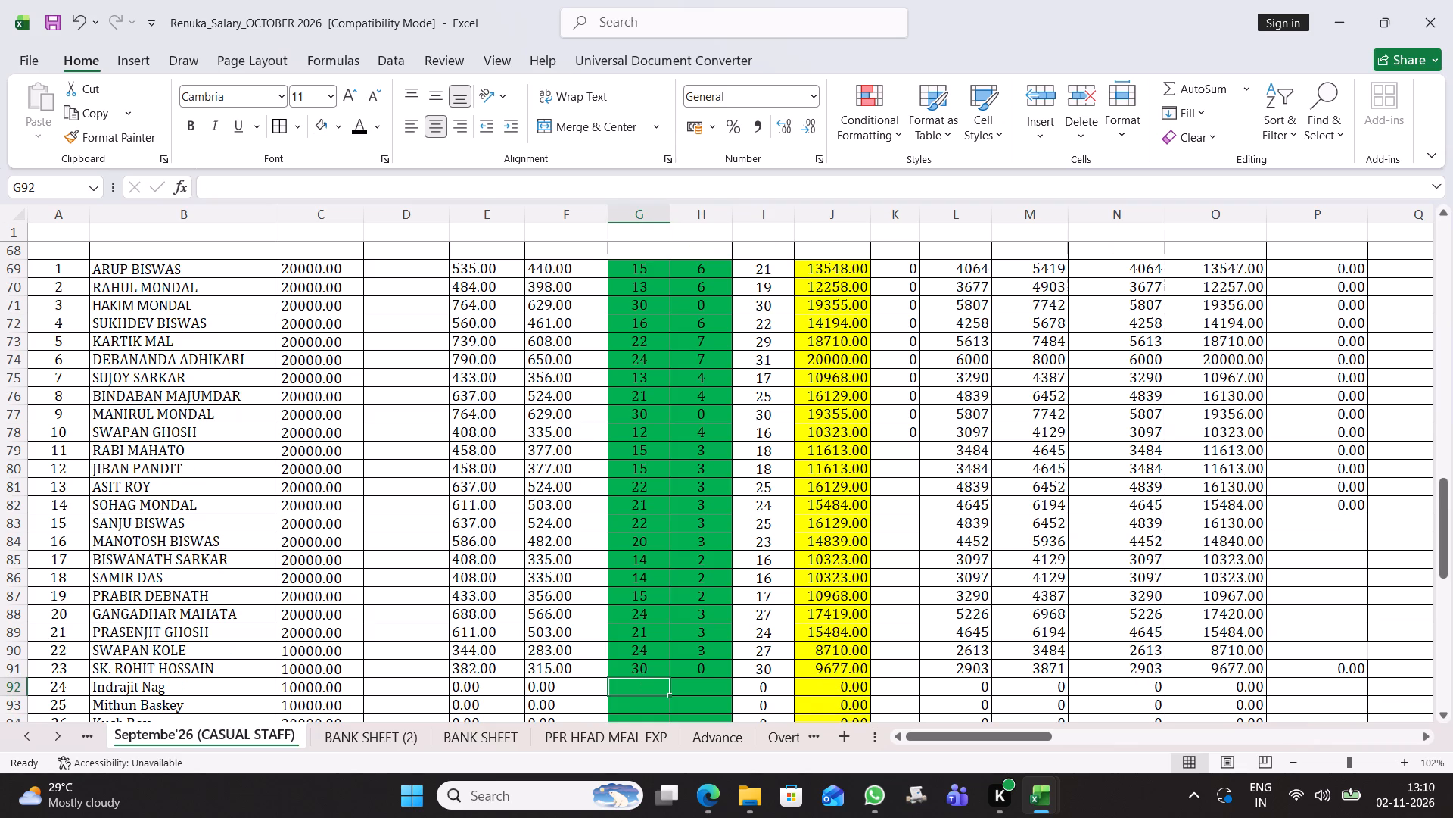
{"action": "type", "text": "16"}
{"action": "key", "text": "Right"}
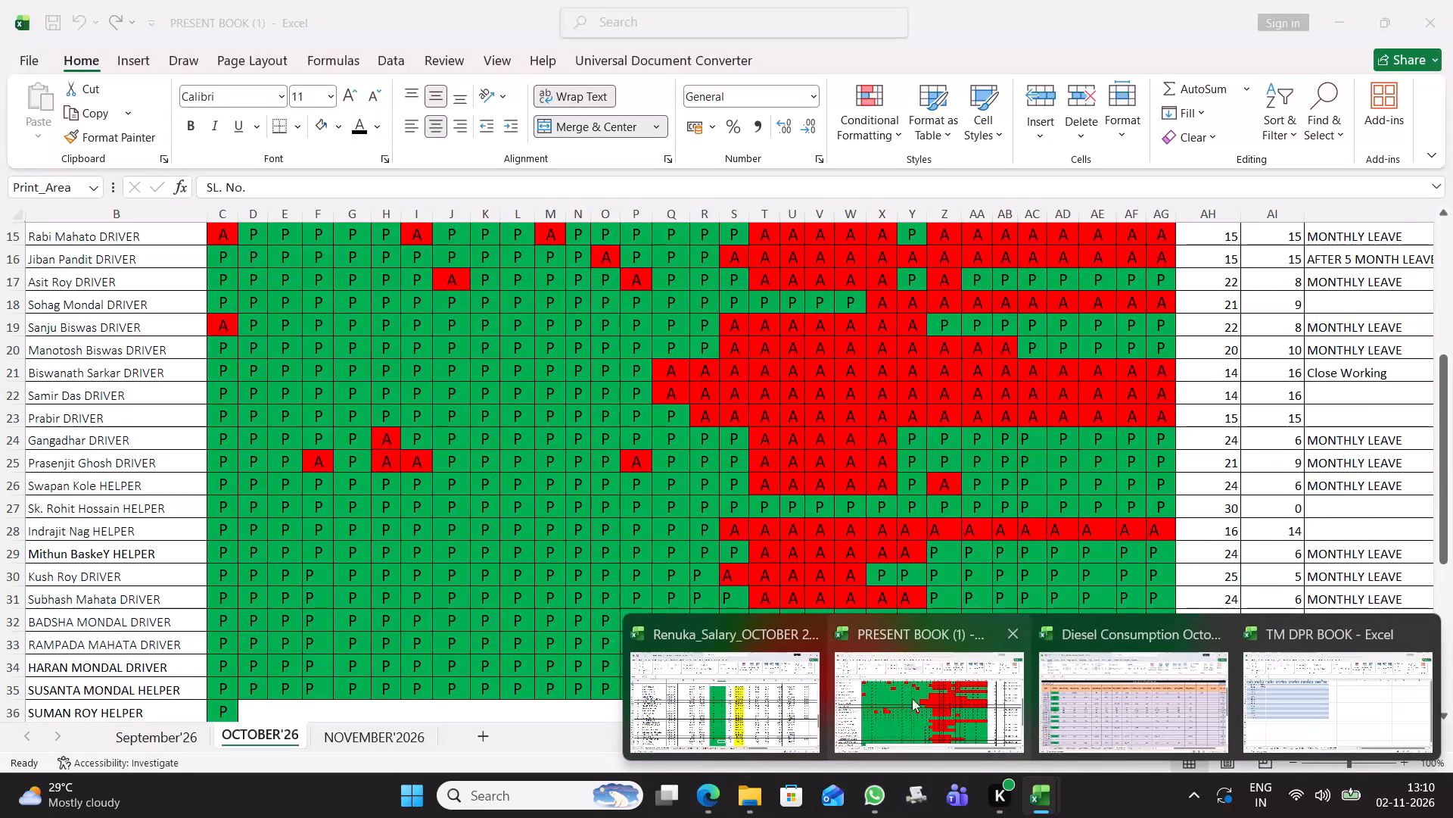
{"action": "left_click", "coordinate": [599, 527]}
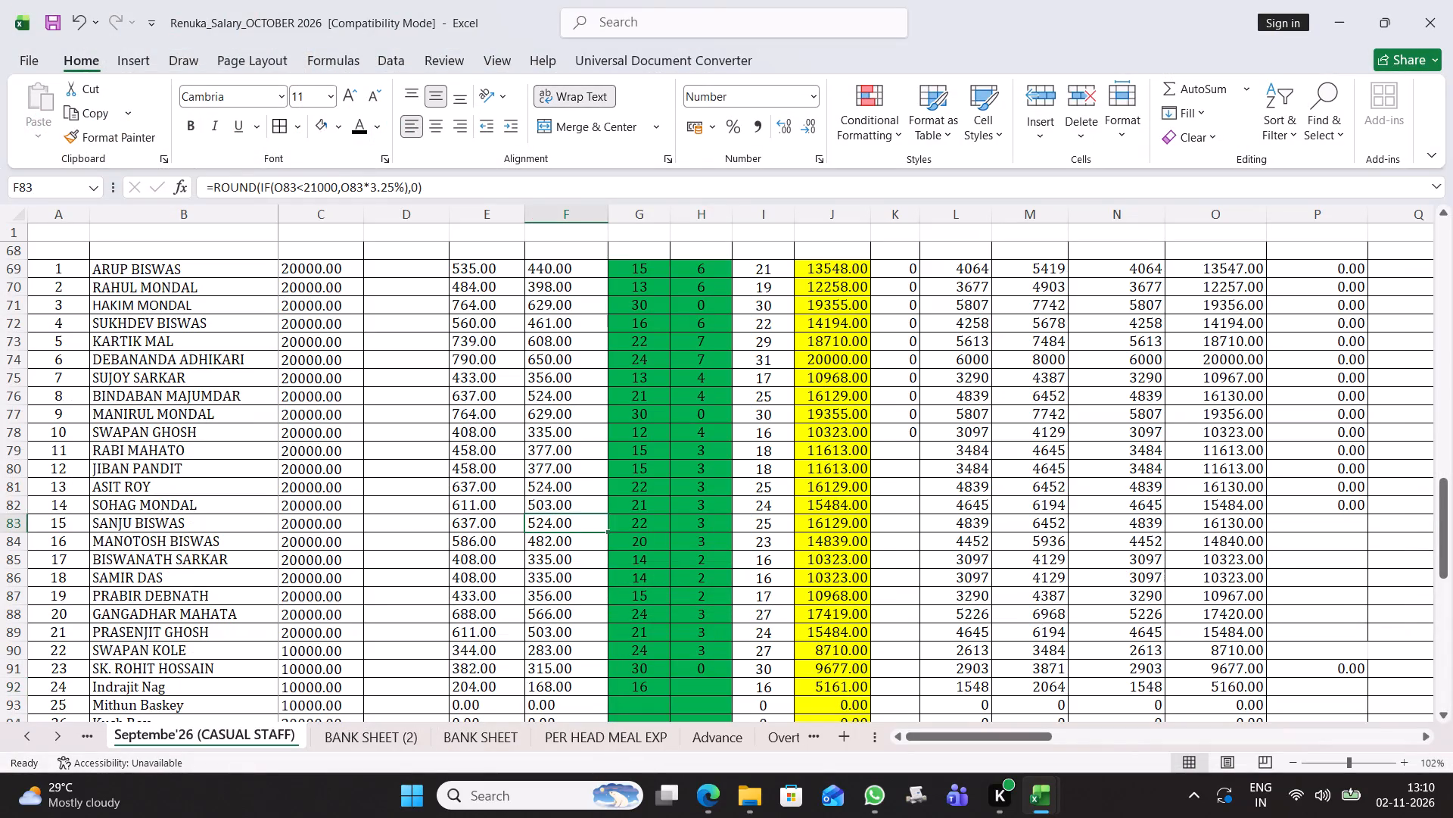
{"action": "left_click", "coordinate": [683, 688]}
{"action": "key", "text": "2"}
{"action": "key", "text": "Return"}
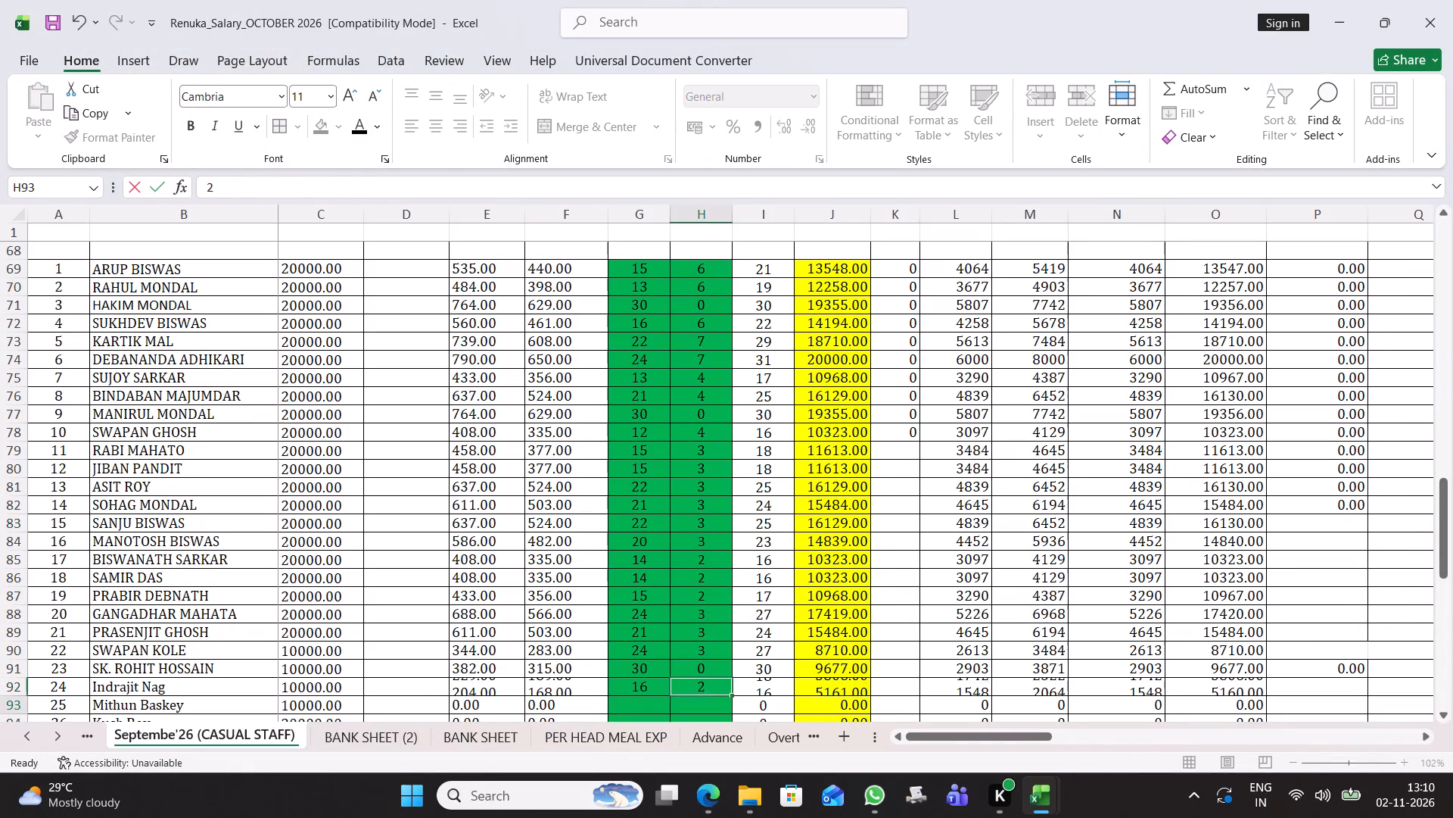
Enter 24 present days and 3 paid leave days for the employee at Sr. No 25.
{"action": "key", "text": "Left"}
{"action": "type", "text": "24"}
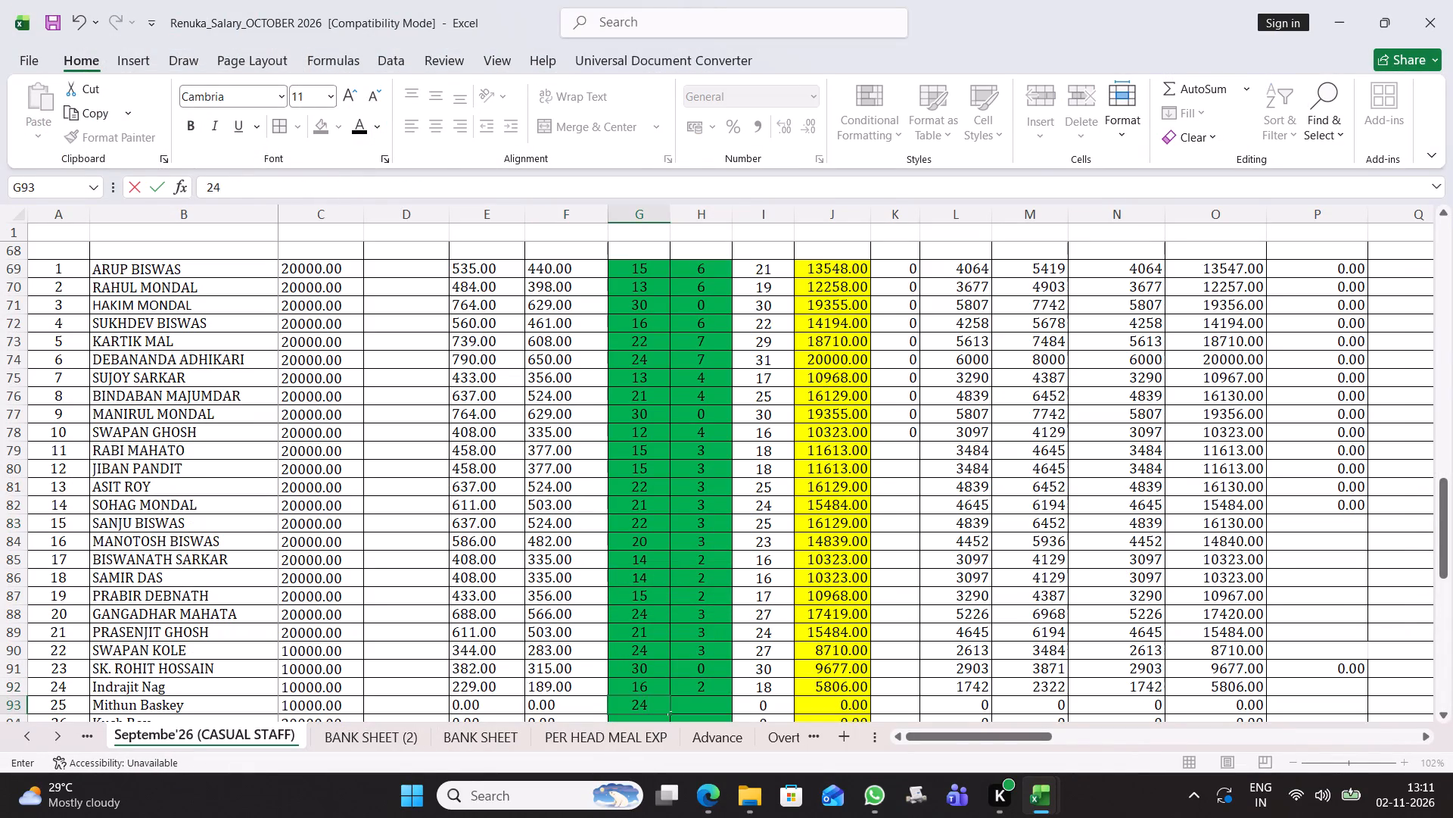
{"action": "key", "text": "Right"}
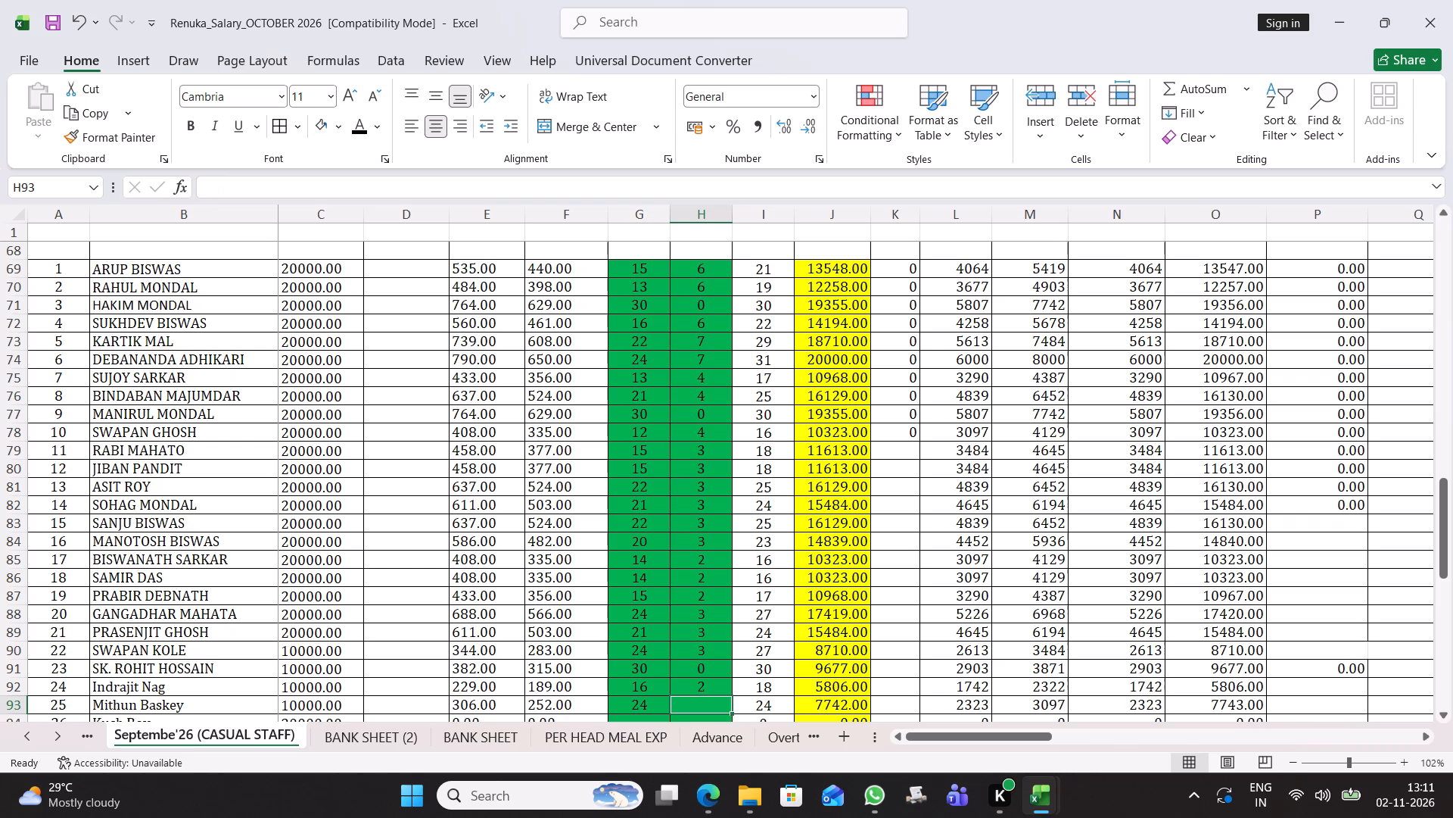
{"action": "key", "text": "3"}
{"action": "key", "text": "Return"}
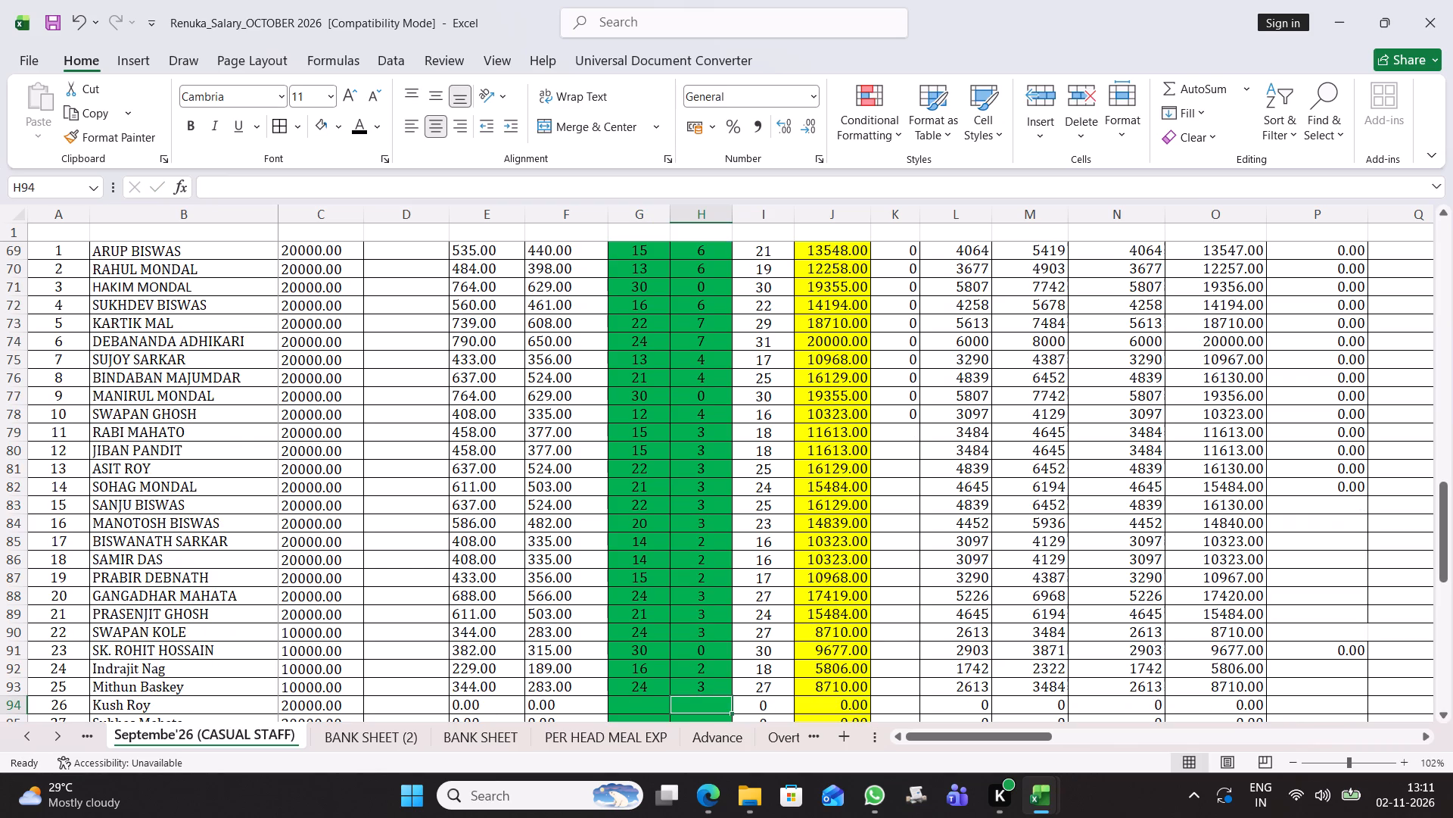
Enter 25 present days and 4 paid leave days for the employee at Sr. No 26, checking the October attendance book.
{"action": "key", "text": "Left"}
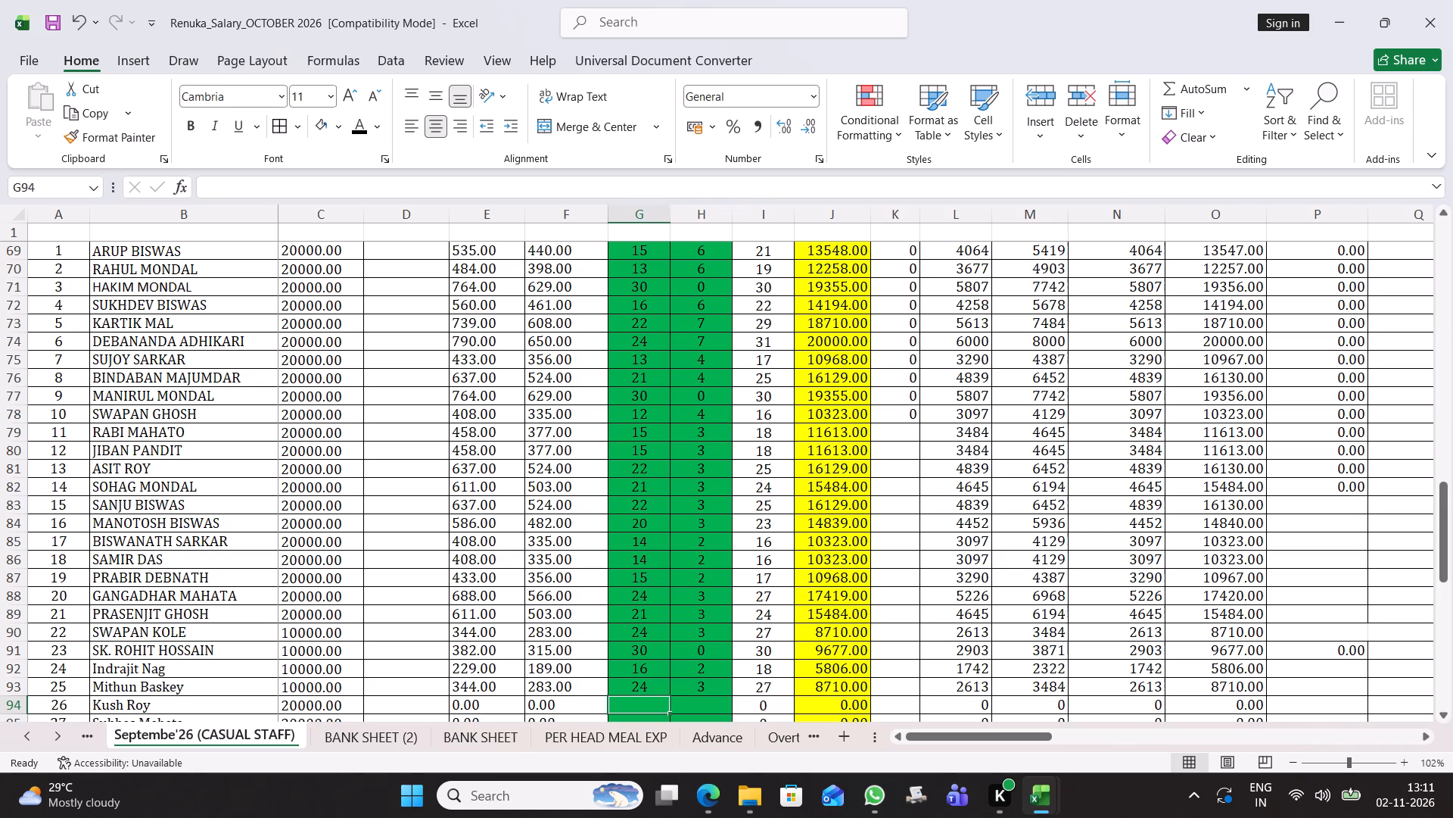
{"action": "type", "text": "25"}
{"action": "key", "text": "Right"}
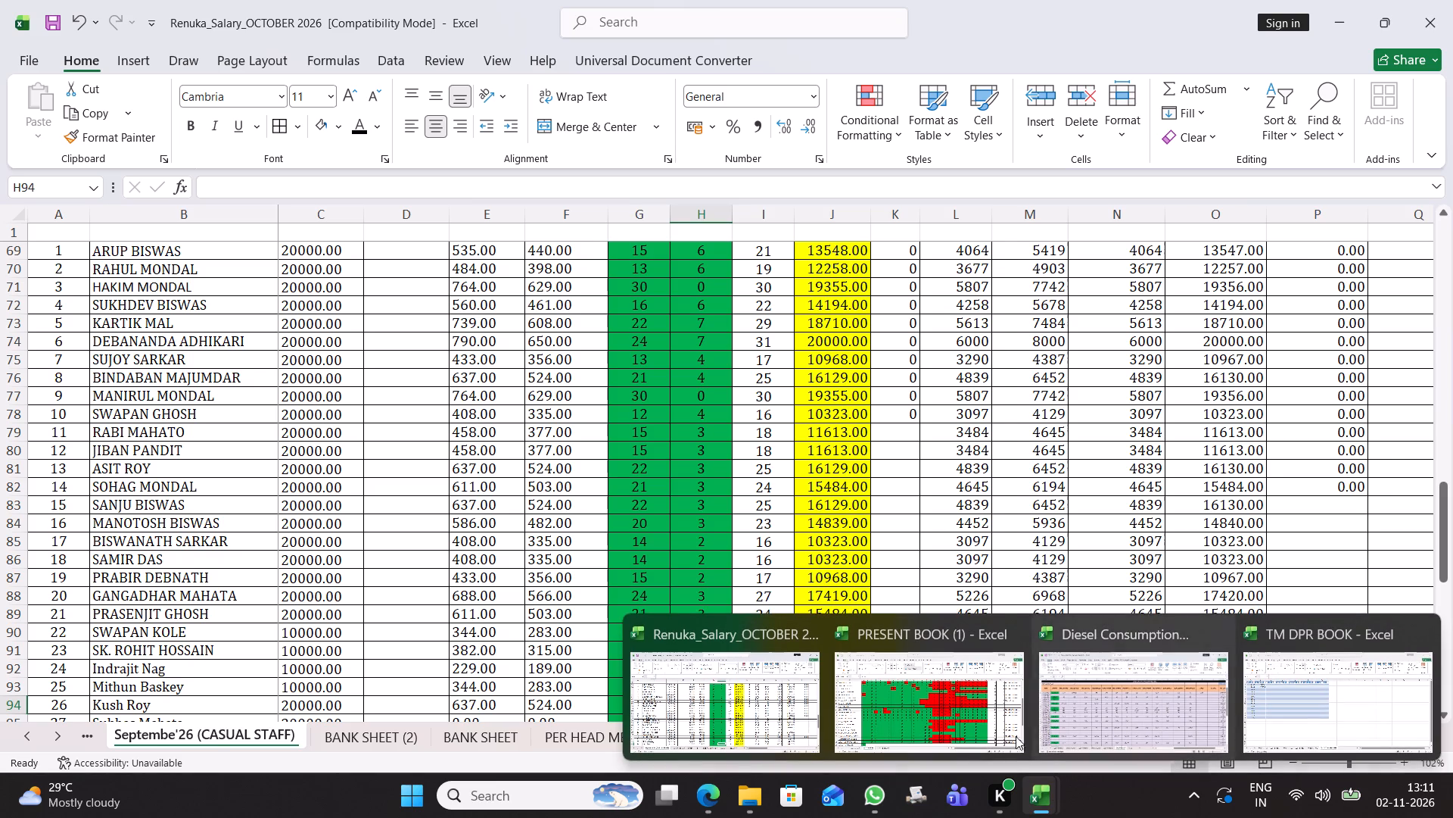
{"action": "left_click", "coordinate": [983, 726]}
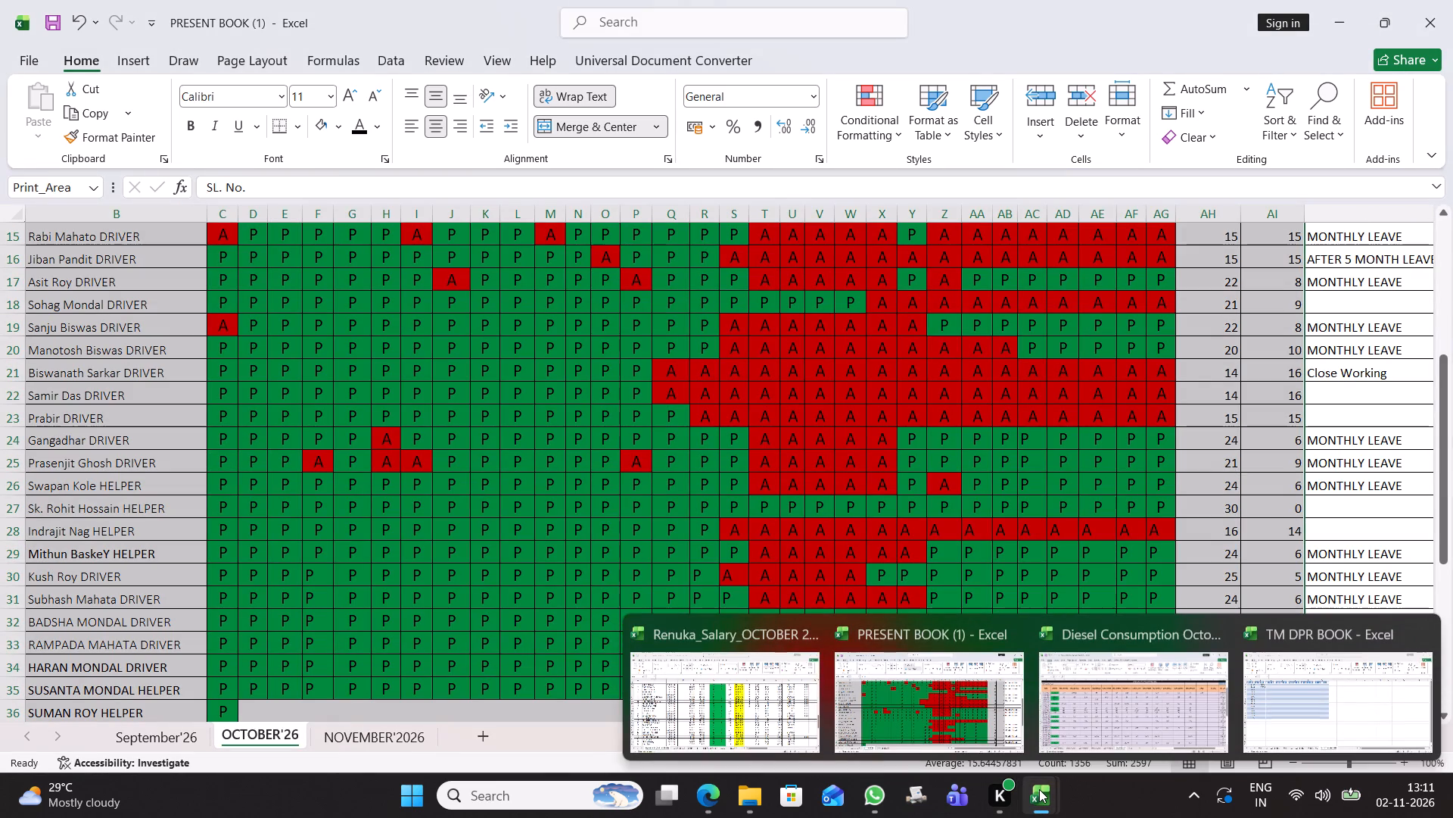
{"action": "left_click", "coordinate": [768, 717]}
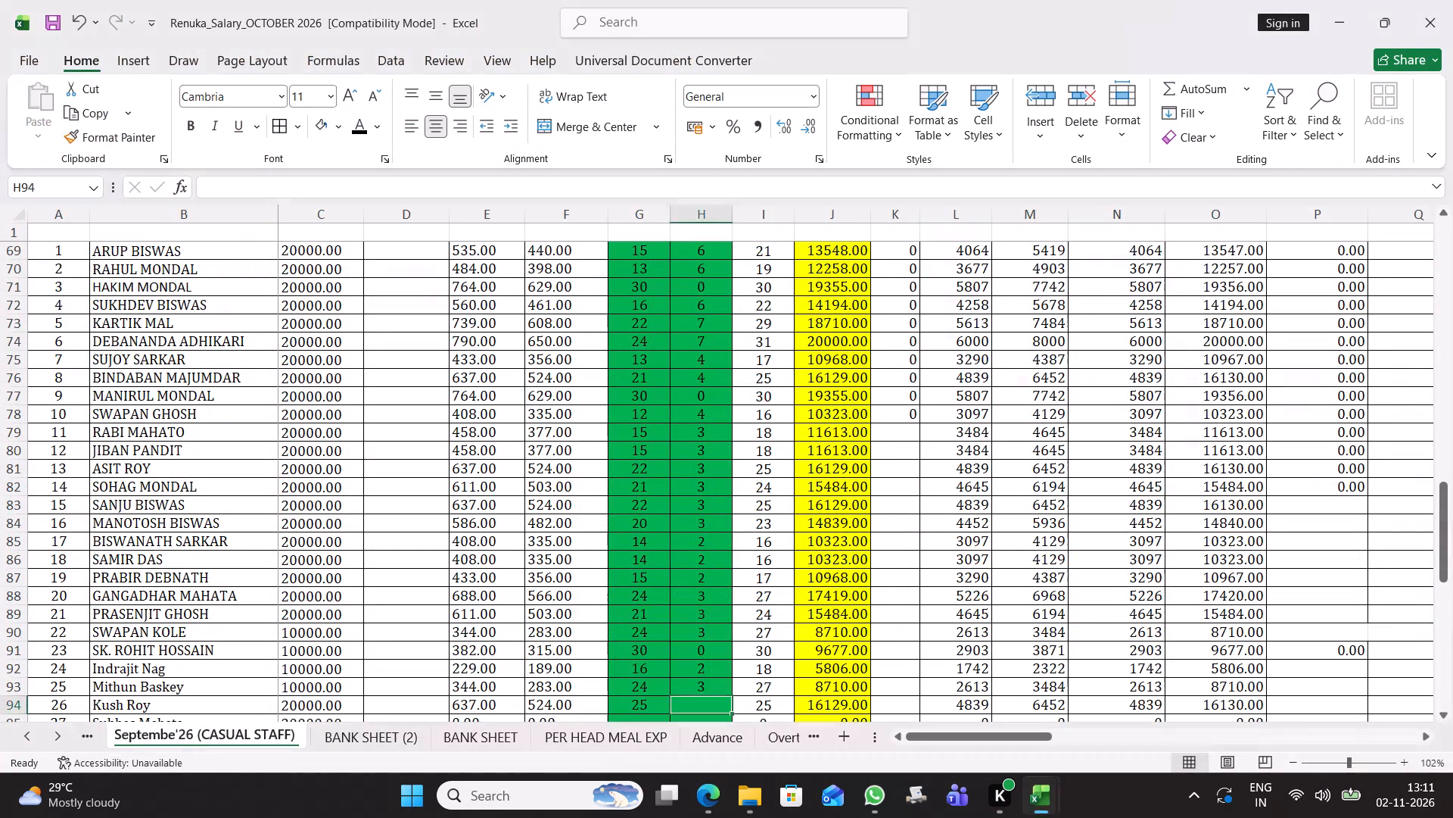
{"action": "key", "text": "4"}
{"action": "key", "text": "Return"}
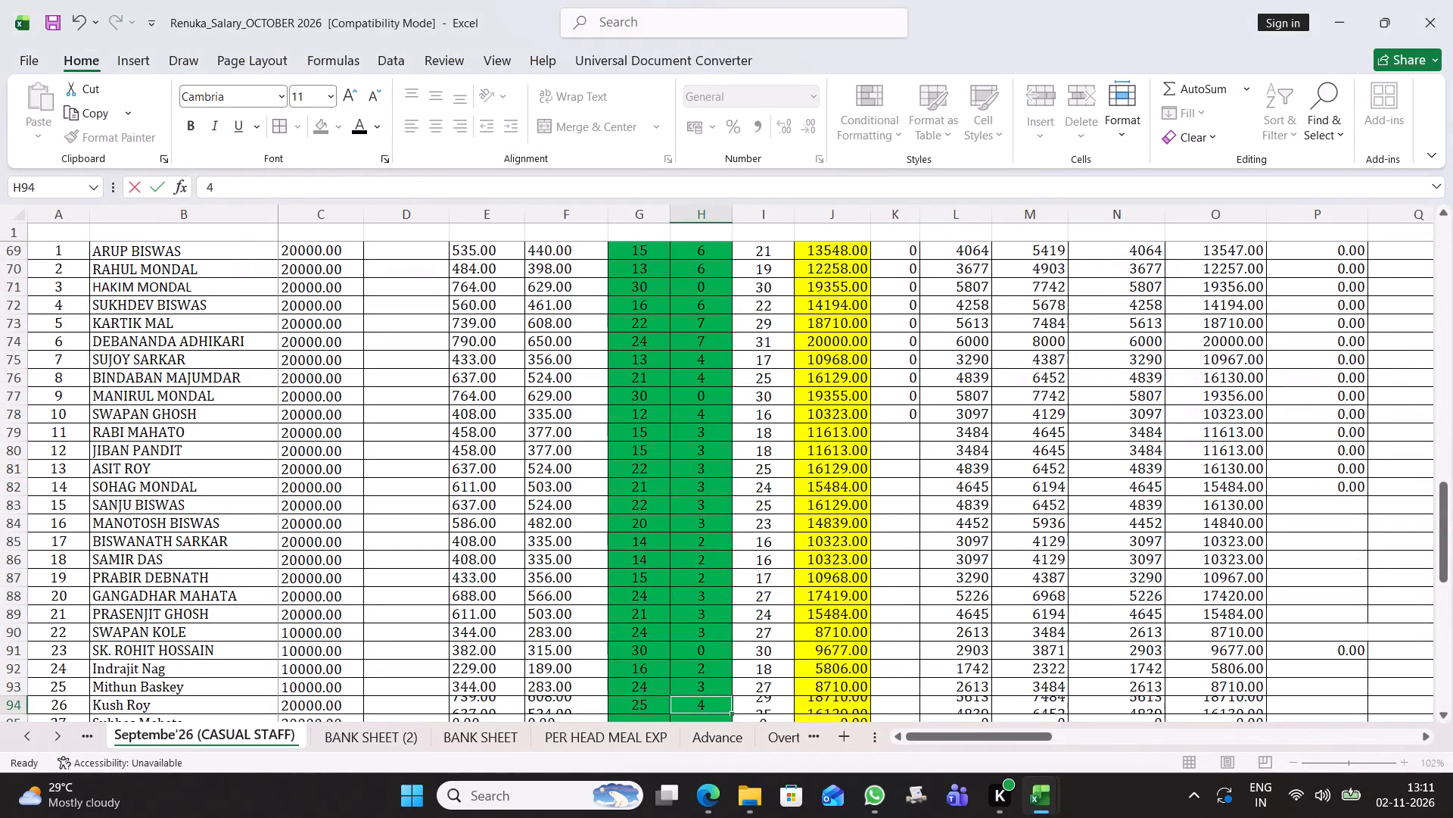
Enter 24 present days and 3 paid leave days for the employee at Sr. No 27.
{"action": "key", "text": "Left"}
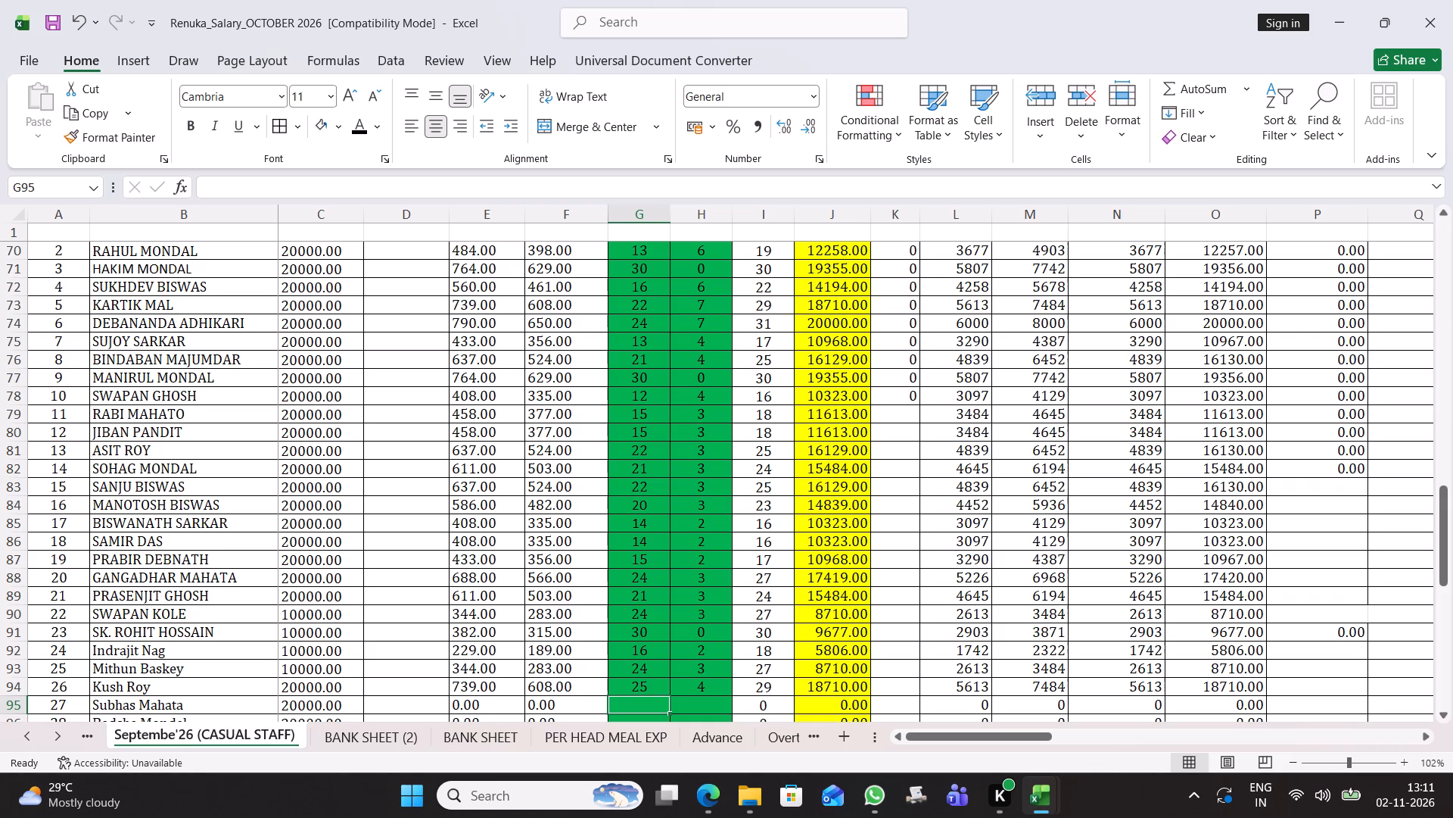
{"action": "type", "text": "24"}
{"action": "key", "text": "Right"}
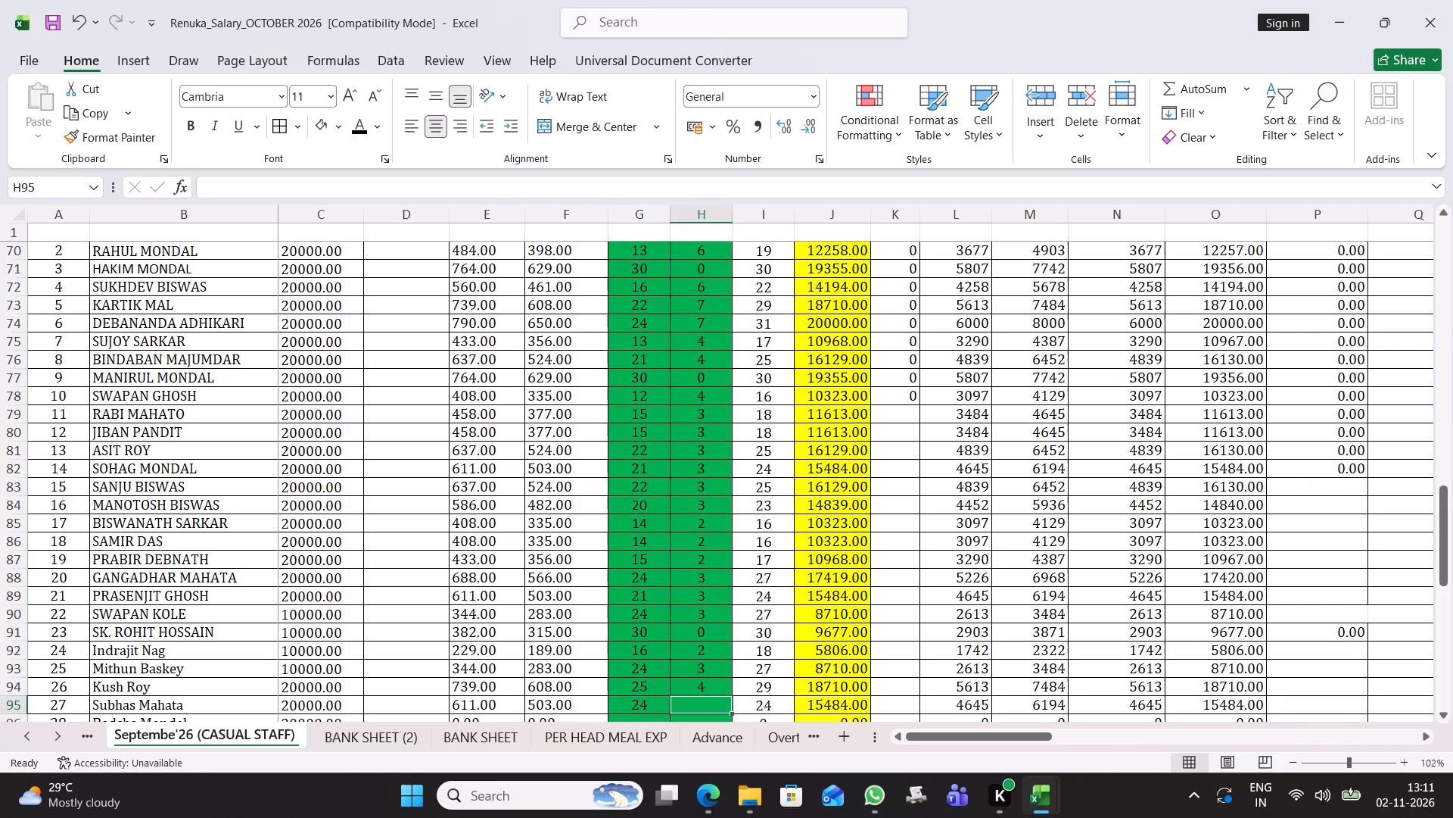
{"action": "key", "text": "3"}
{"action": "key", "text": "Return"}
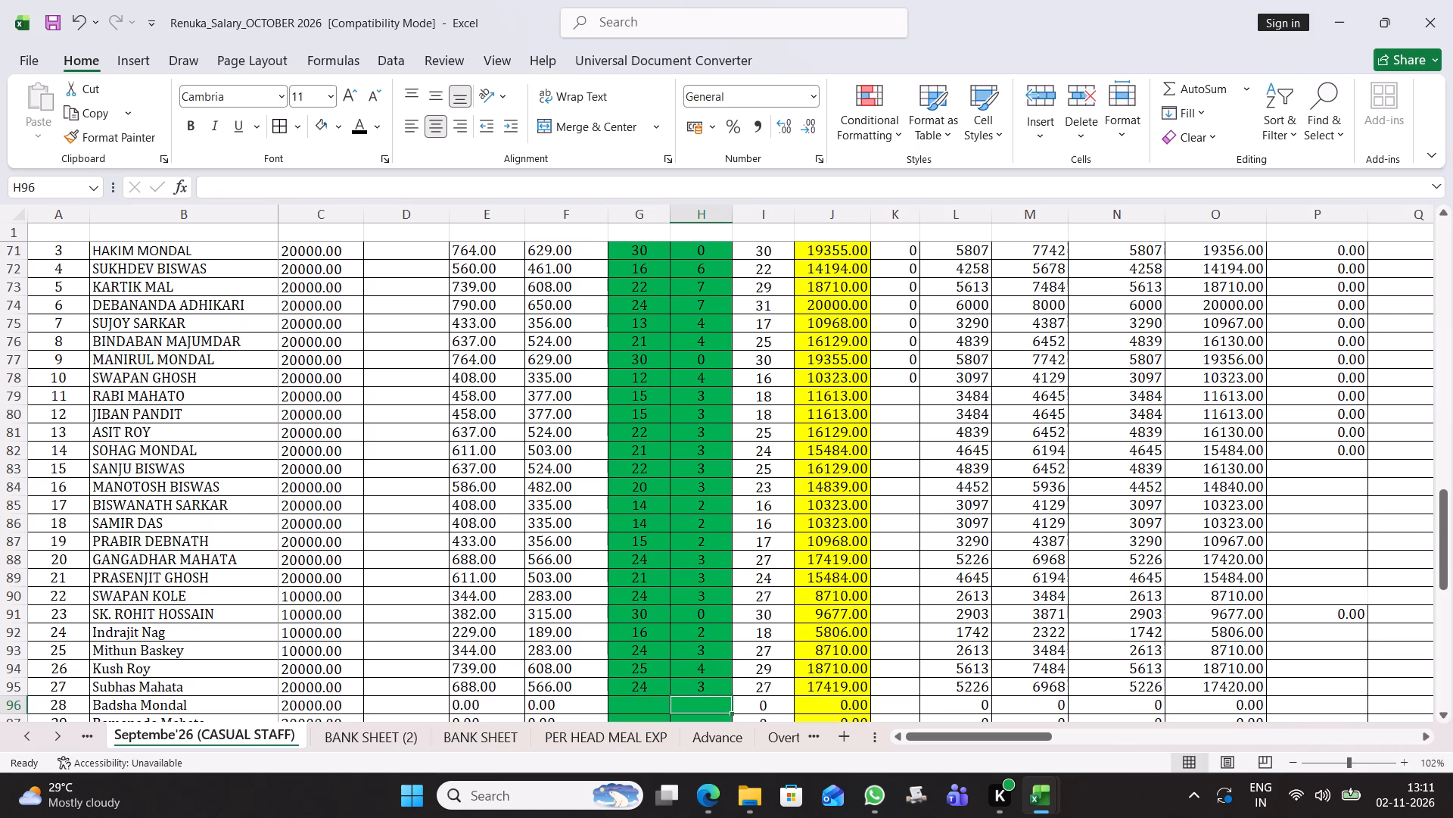
Enter 30 present days and 0 paid leave days for the employee at Sr. No 28.
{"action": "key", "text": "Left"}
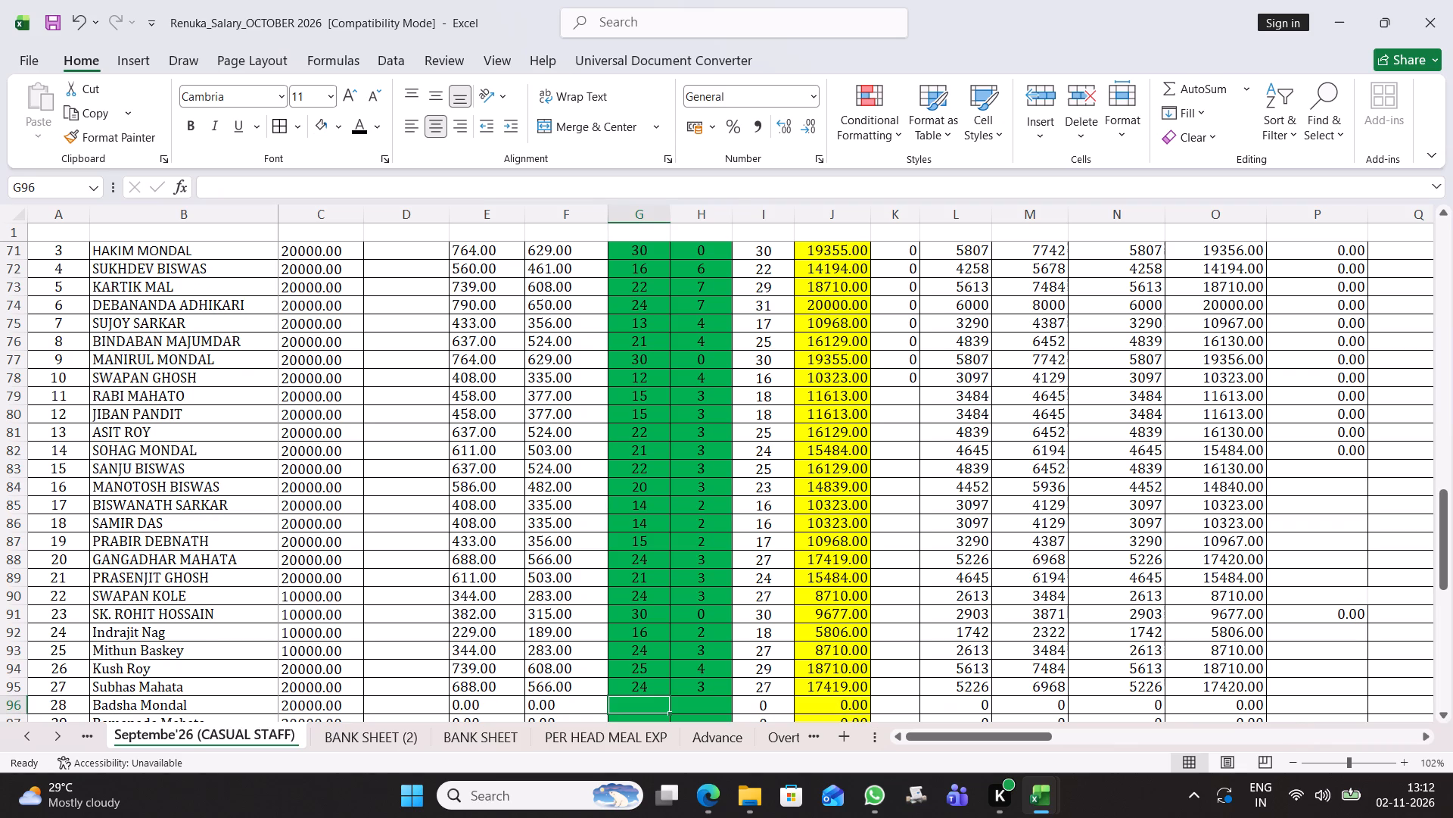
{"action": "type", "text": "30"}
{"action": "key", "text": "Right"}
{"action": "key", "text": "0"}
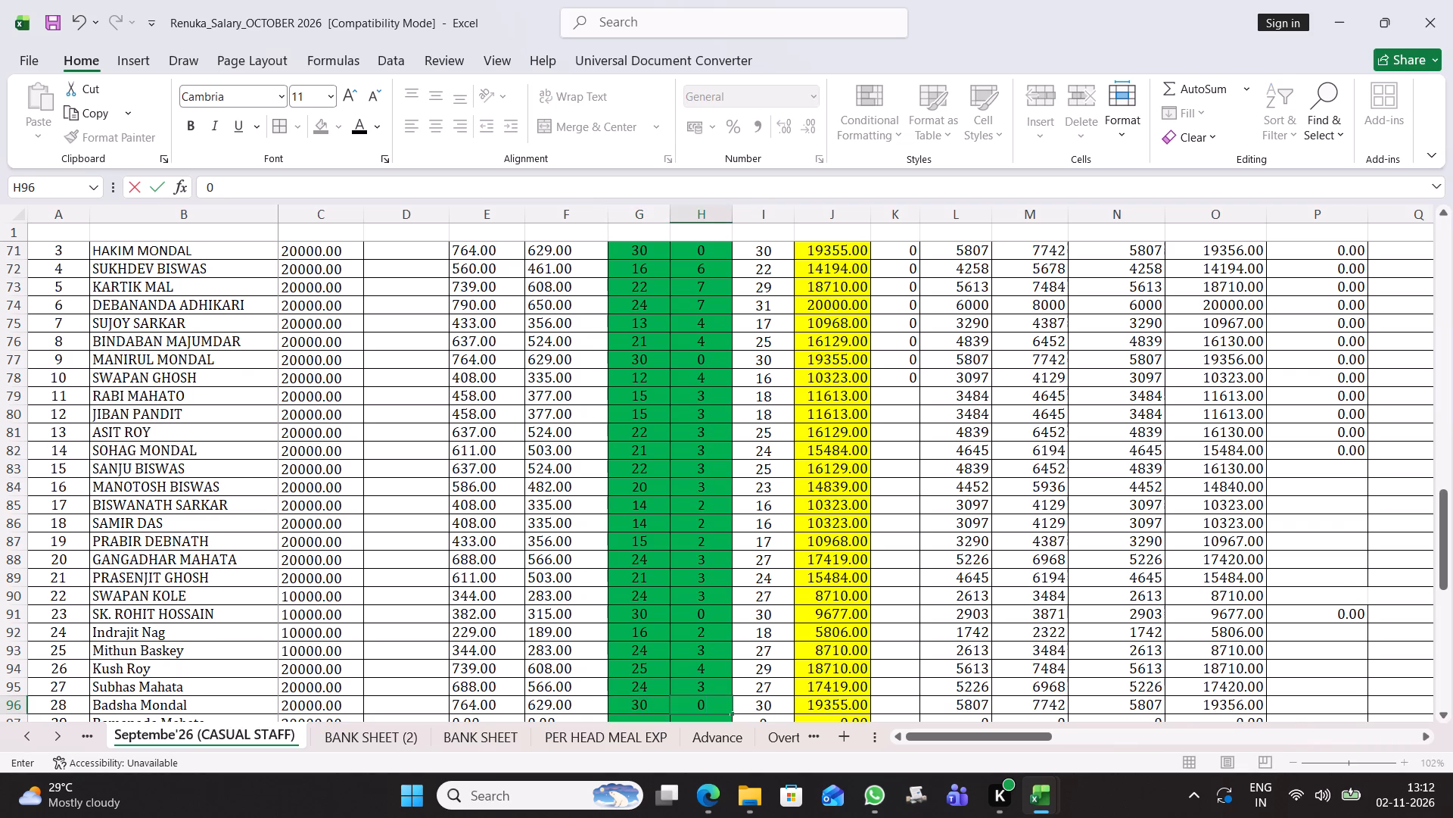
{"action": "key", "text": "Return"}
Enter 25 present days and 4 paid leave days for the employee at Sr. No 29.
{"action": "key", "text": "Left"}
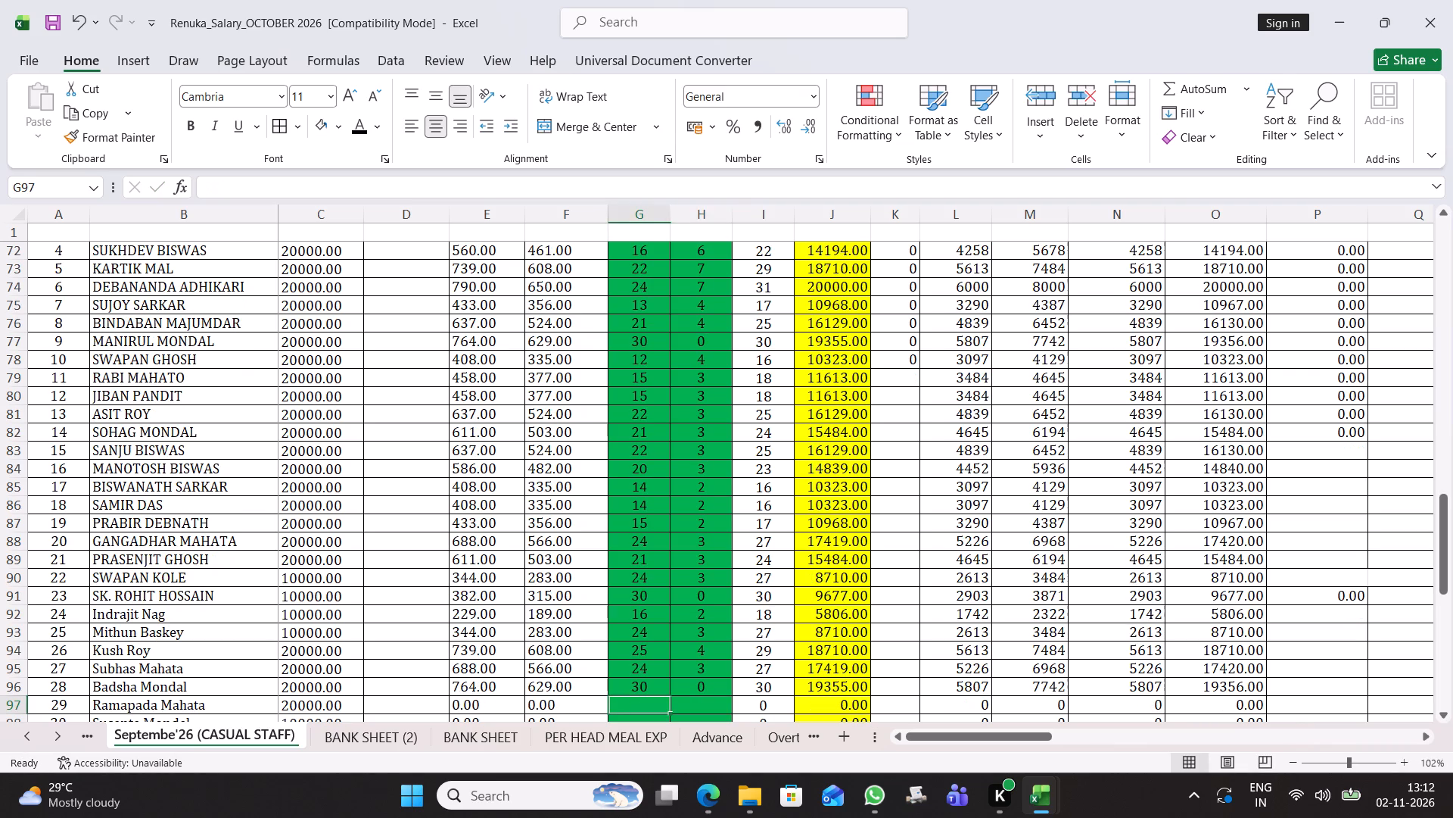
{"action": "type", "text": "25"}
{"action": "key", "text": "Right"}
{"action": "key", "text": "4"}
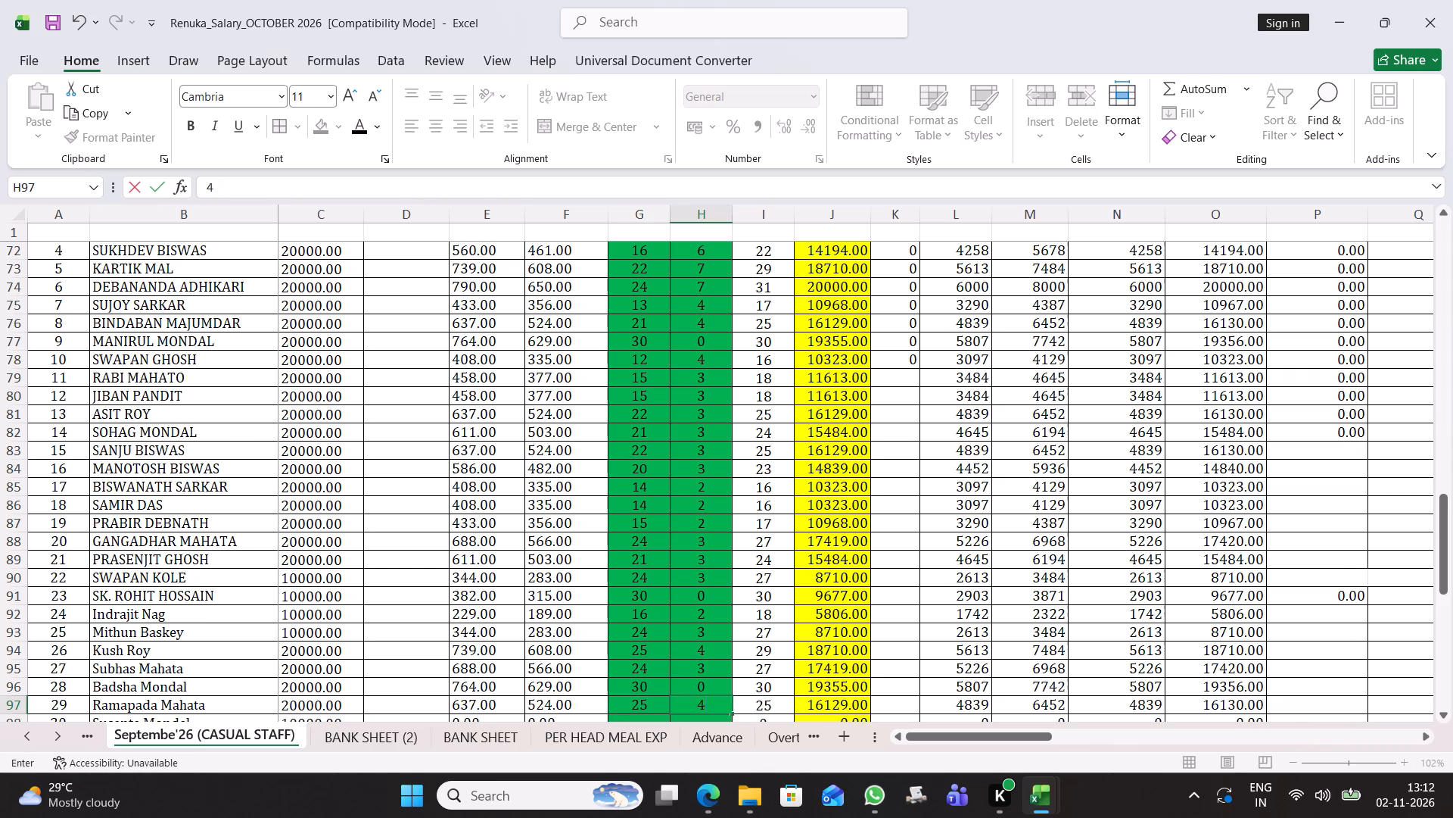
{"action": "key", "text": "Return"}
Enter 25 present days and 4 paid leave days for the employee at Sr. No 30.
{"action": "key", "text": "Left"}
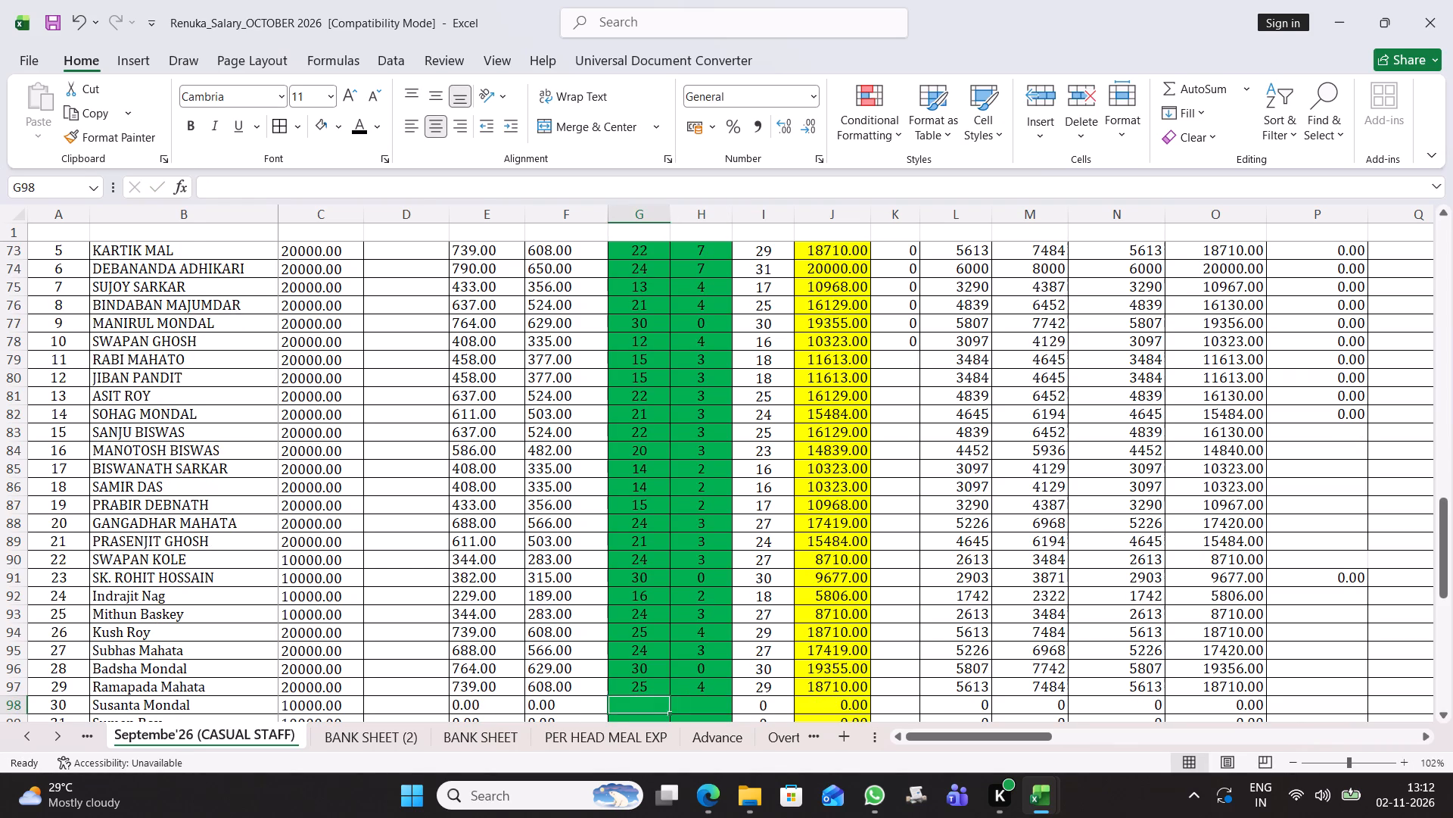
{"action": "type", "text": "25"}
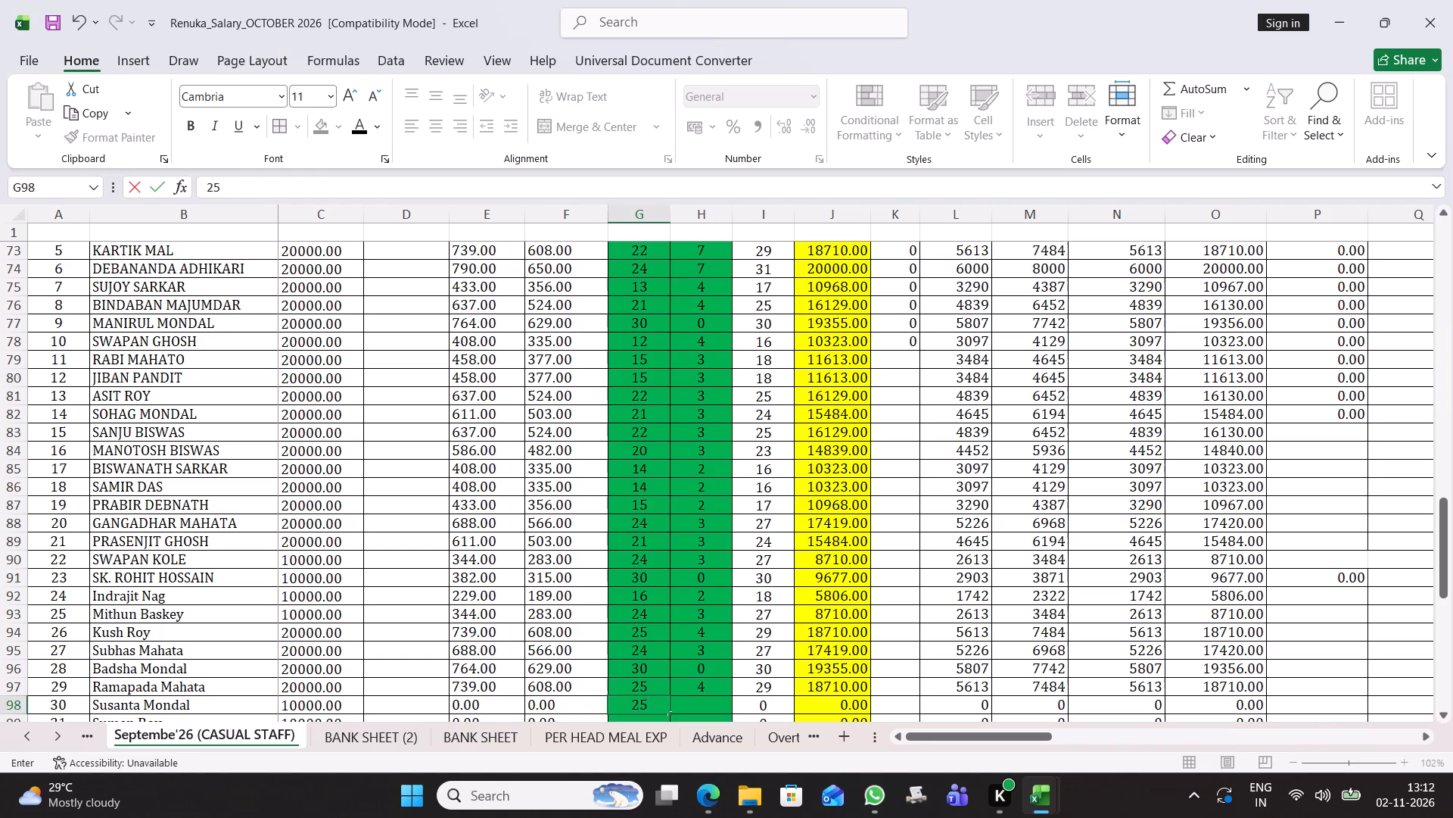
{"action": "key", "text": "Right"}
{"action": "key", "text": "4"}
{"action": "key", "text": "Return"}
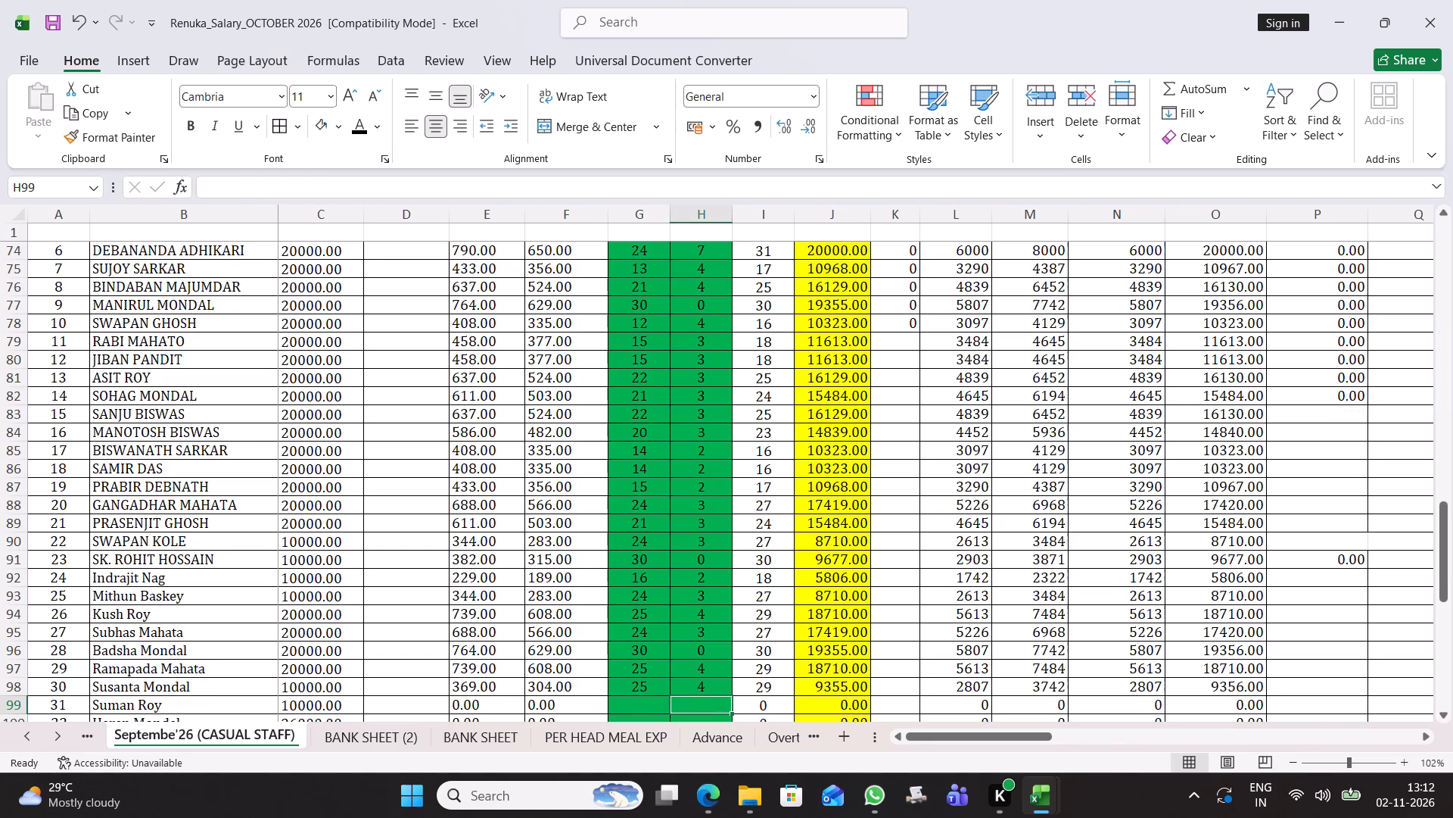
Enter 1 present day for the employee at Sr. No 31, leaving paid leave blank.
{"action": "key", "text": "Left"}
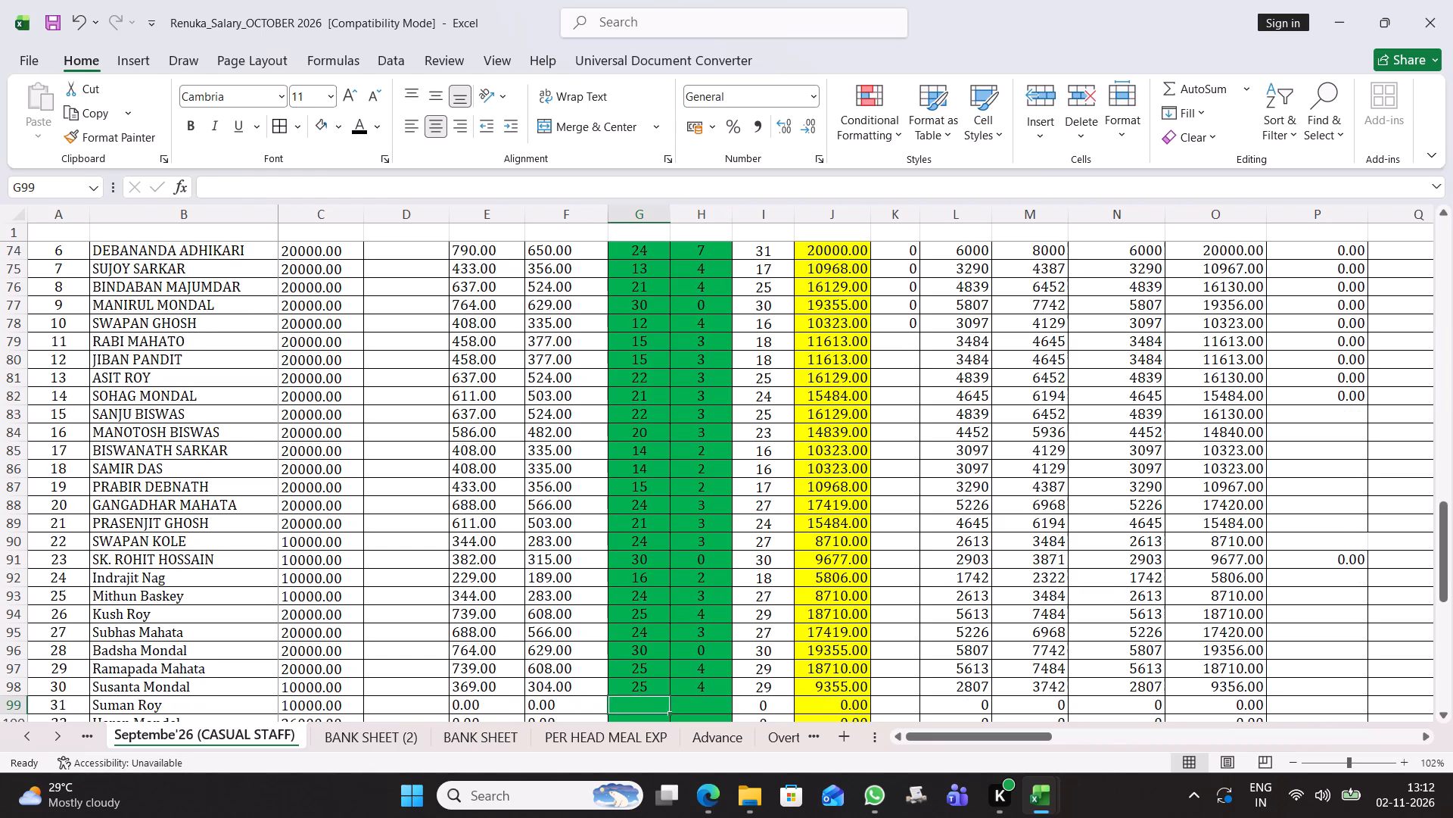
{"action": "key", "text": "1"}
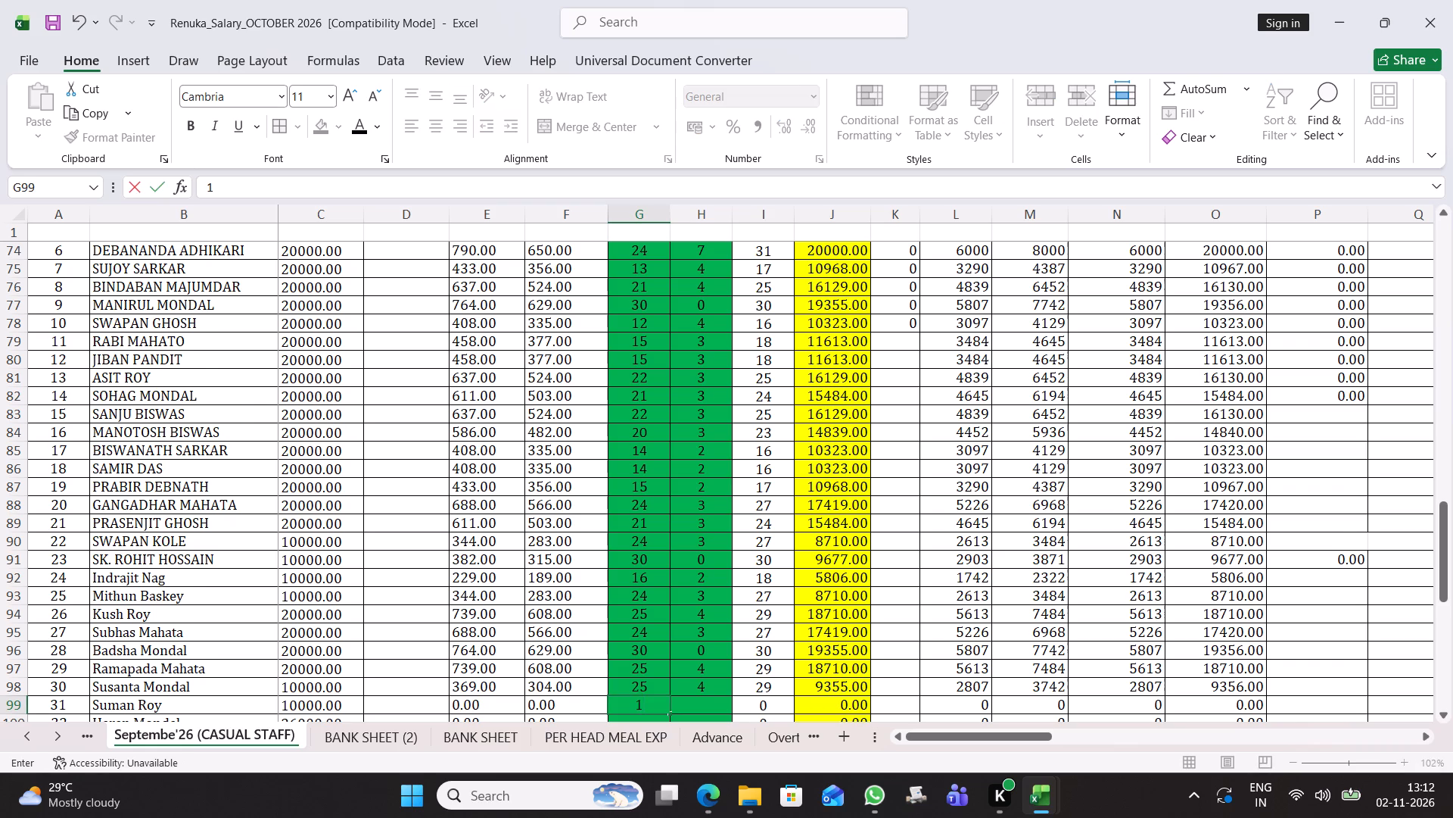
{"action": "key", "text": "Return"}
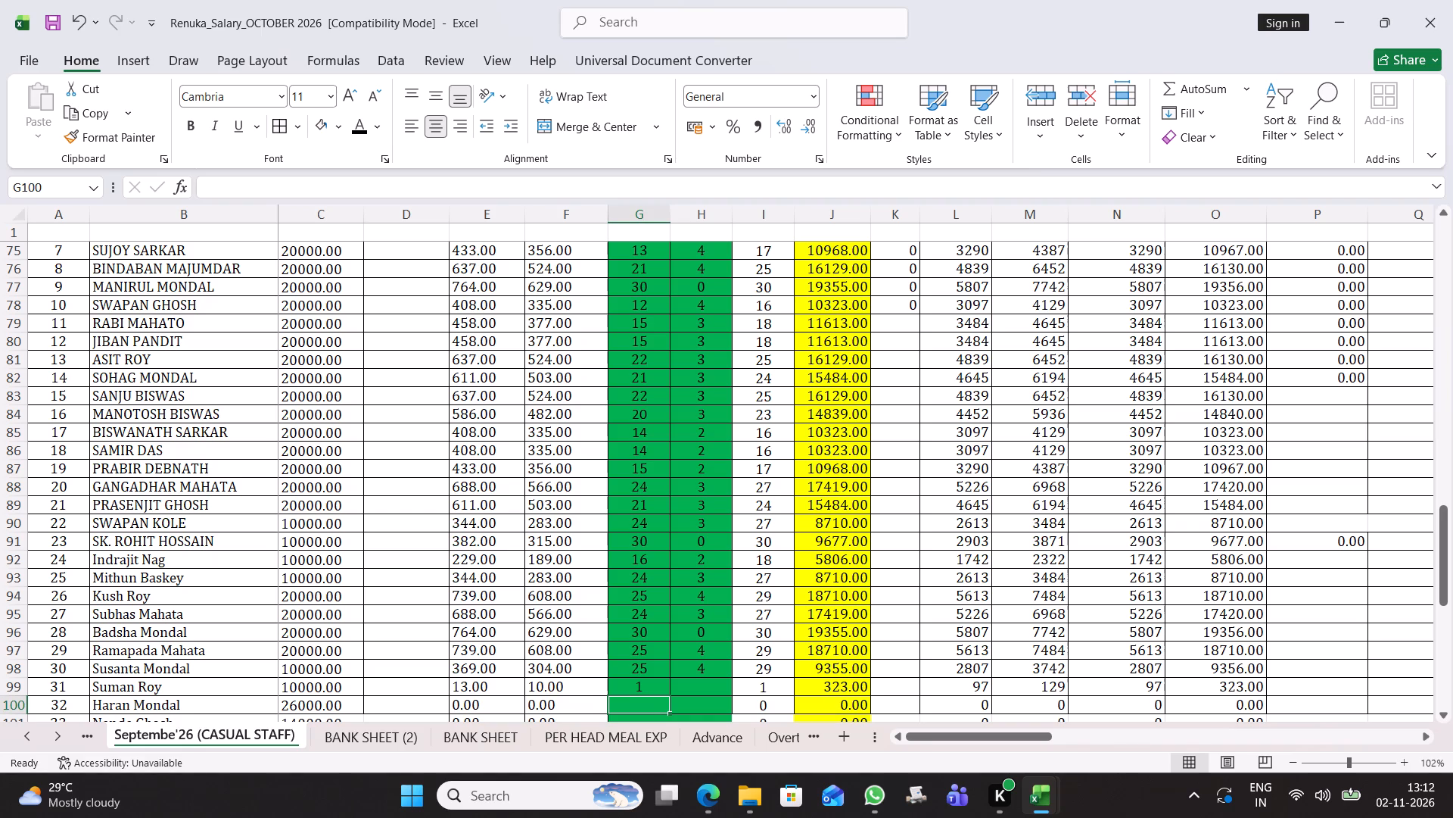
Enter 21 present days for the employee at Sr. No 32, leaving paid leave blank.
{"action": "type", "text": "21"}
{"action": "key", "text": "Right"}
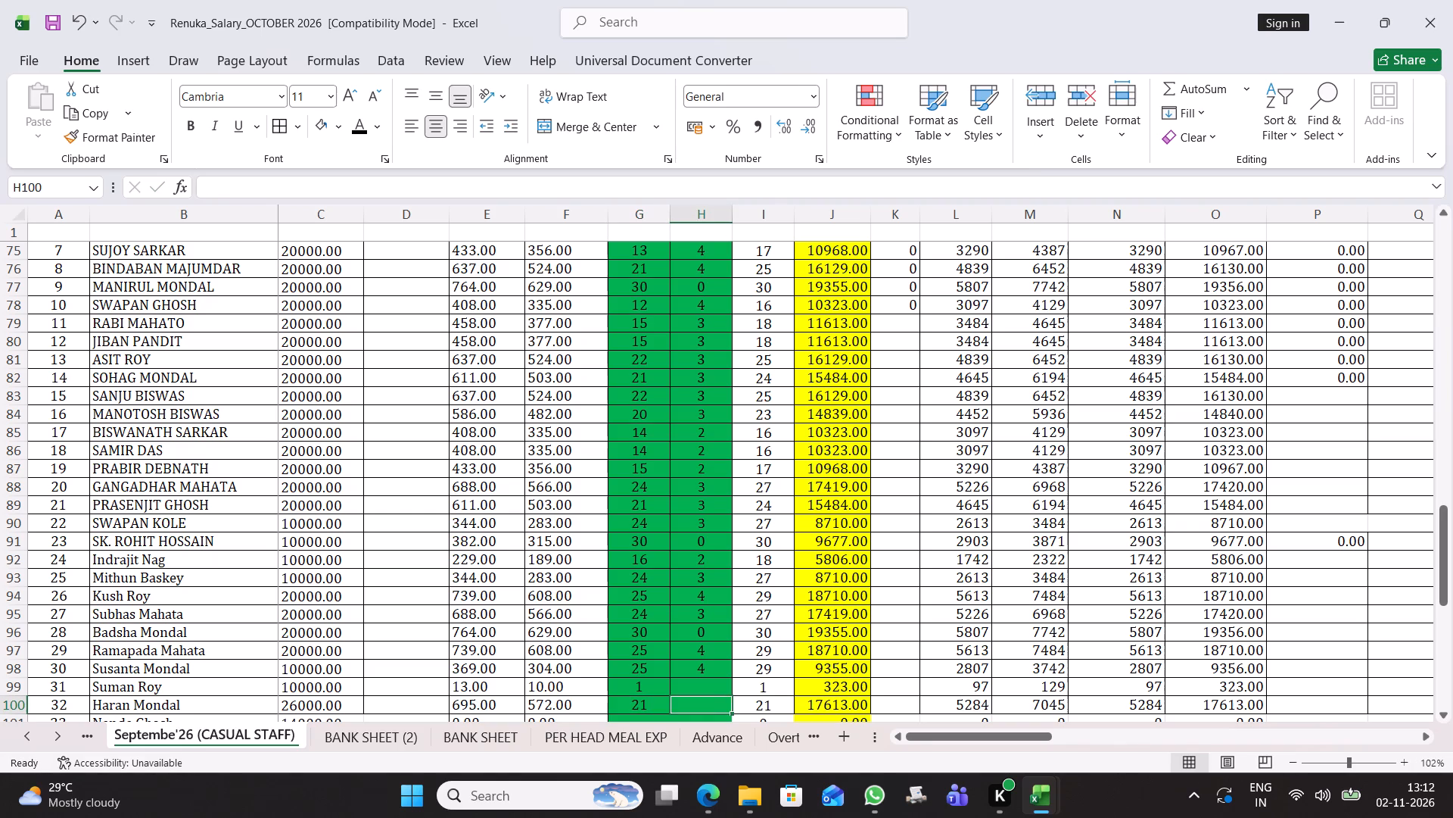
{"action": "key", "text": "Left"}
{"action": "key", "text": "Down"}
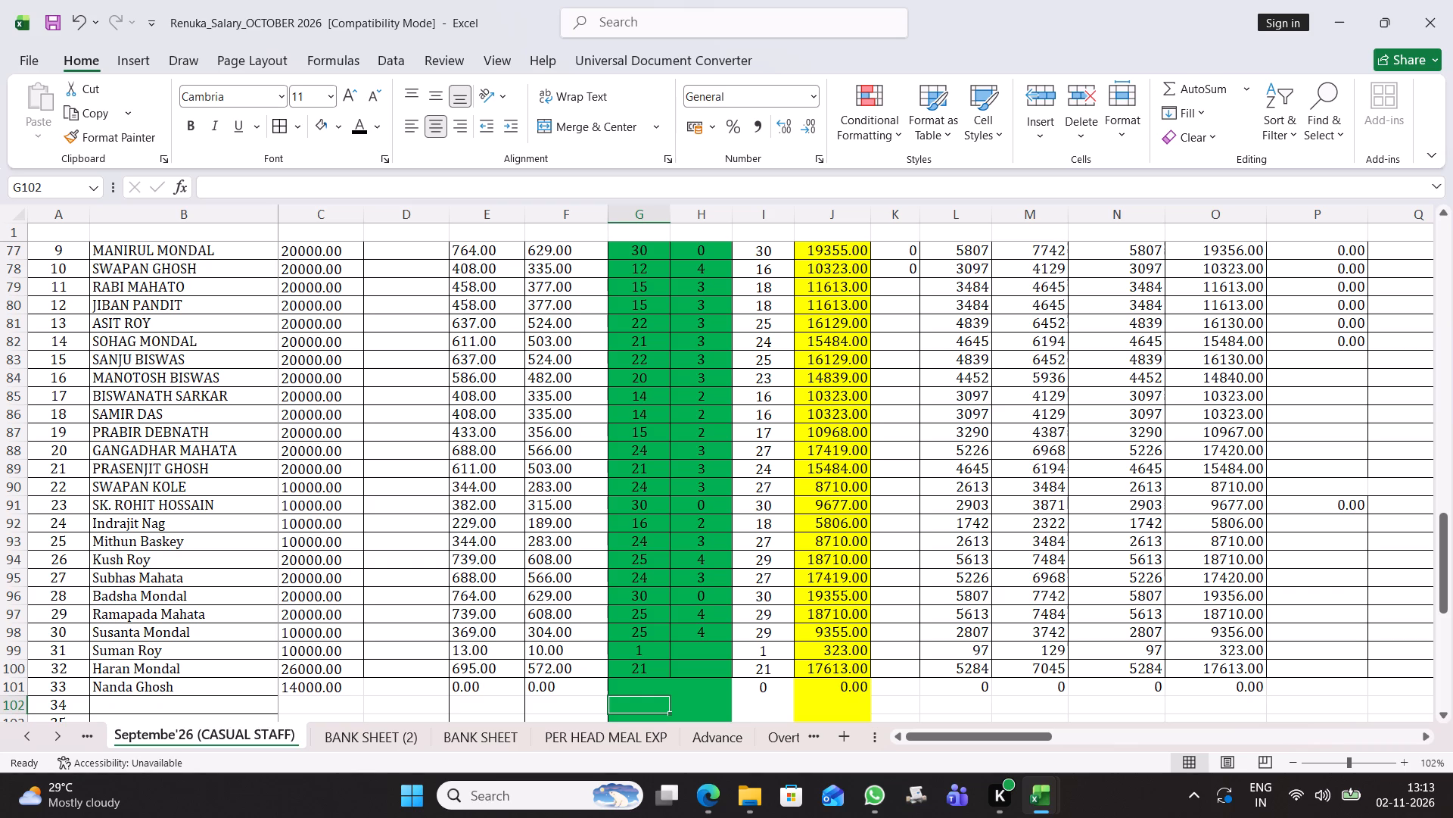
Add a new casual employee at Sr. No 34, entering the name and a salary of 20000.
{"action": "scroll", "coordinate": [437, 641], "scroll_direction": "down", "scroll_amount": 1}
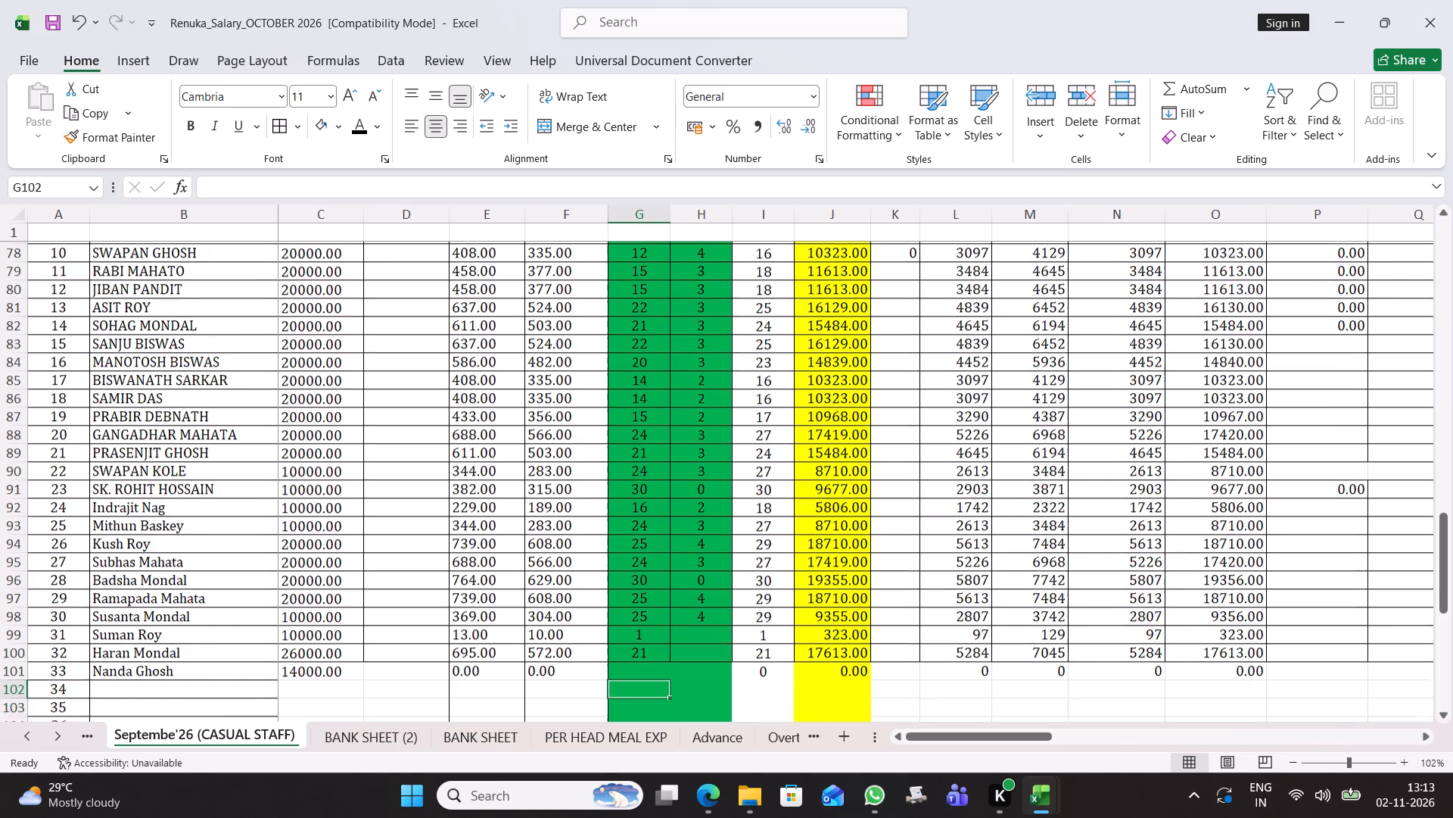
{"action": "scroll", "coordinate": [437, 641], "scroll_direction": "down", "scroll_amount": 1}
{"action": "left_click", "coordinate": [187, 521]}
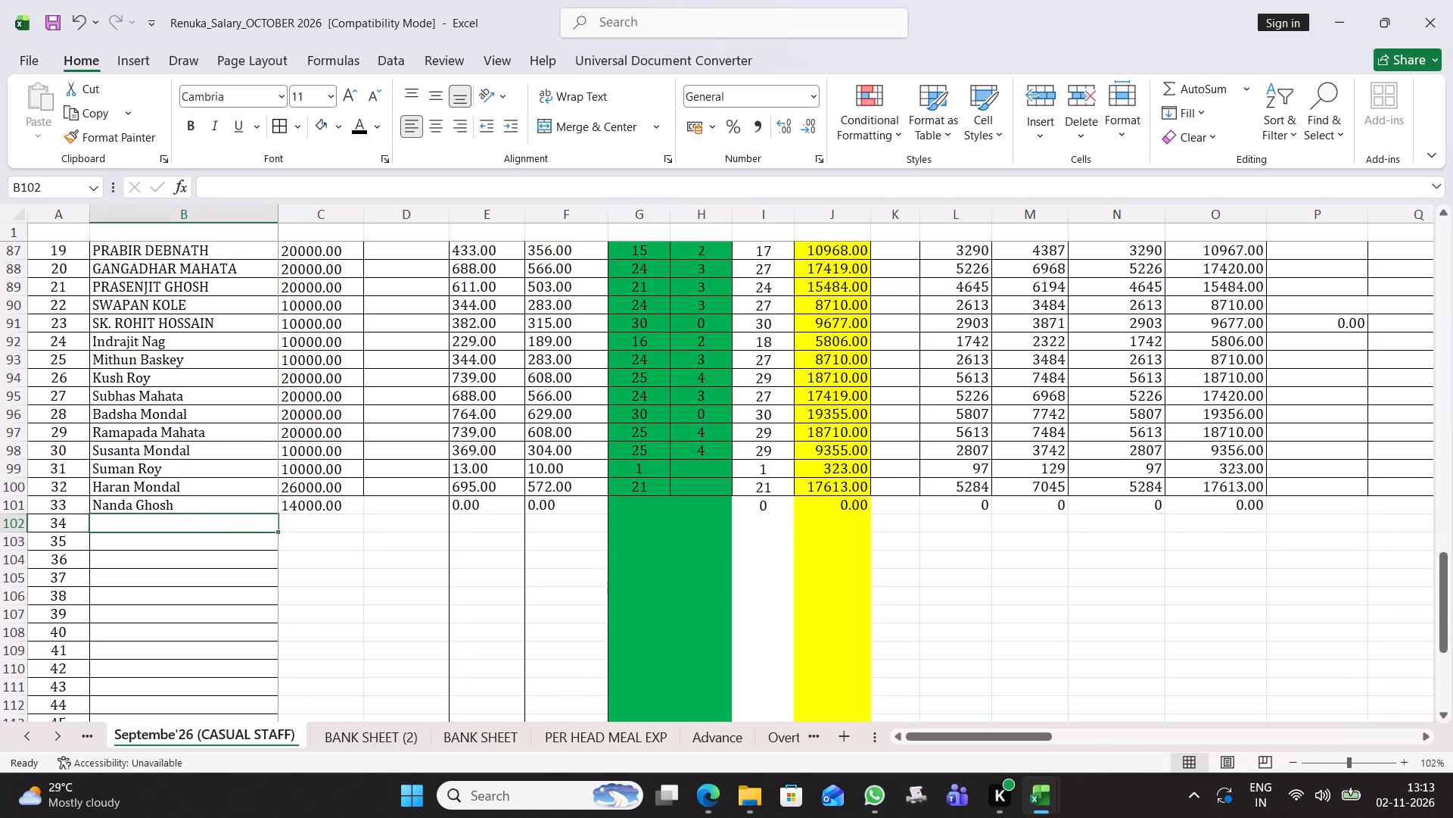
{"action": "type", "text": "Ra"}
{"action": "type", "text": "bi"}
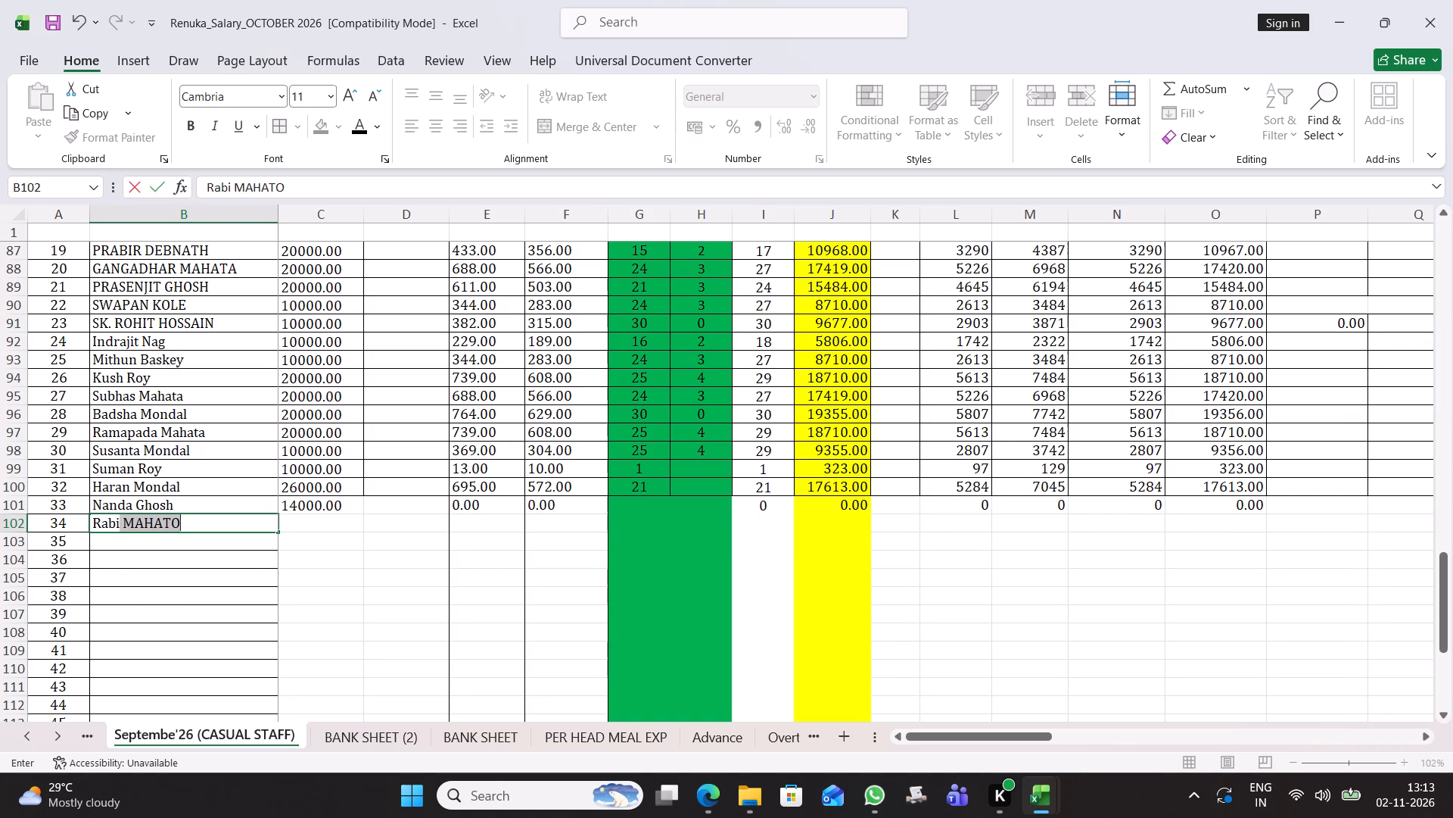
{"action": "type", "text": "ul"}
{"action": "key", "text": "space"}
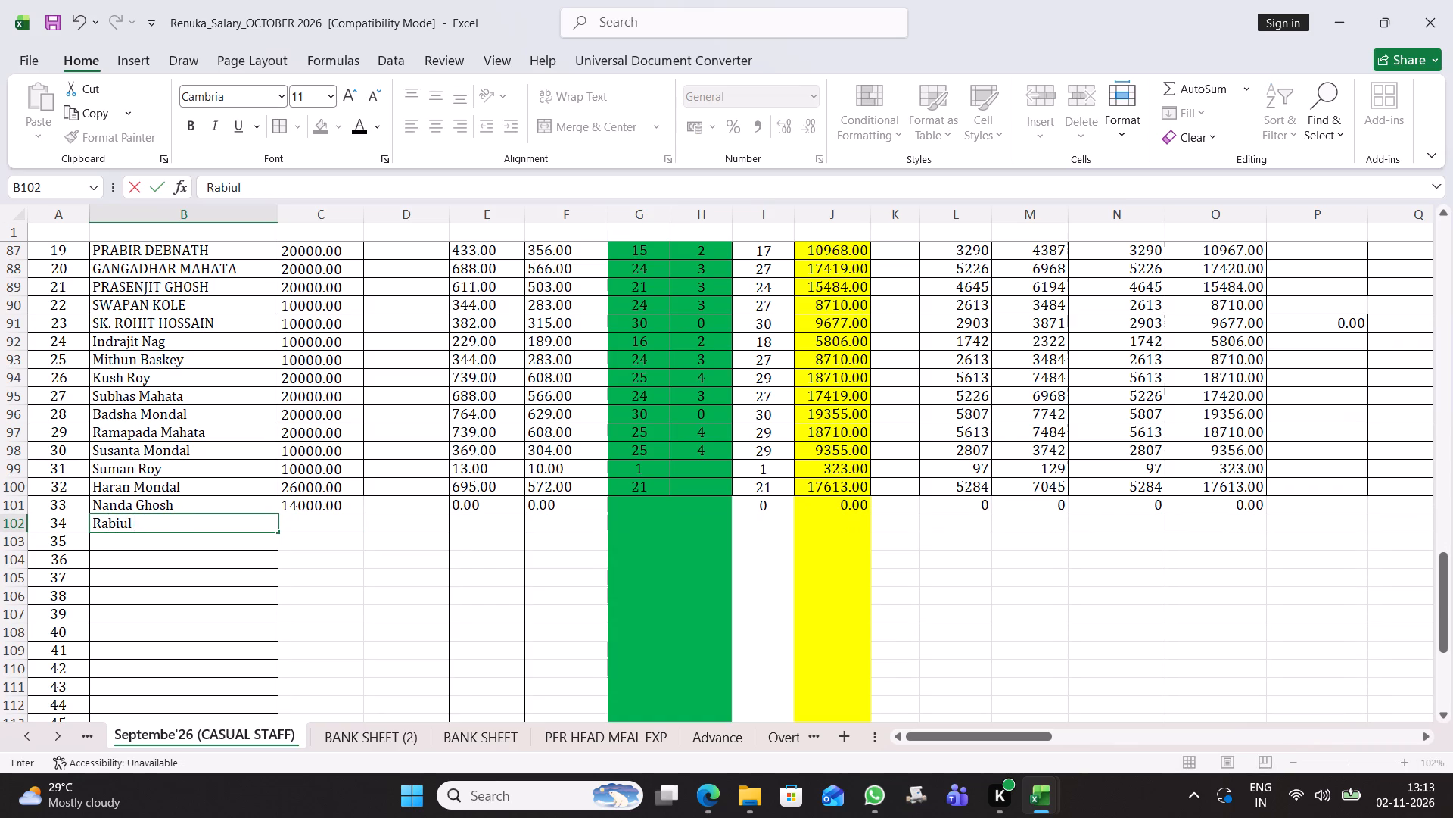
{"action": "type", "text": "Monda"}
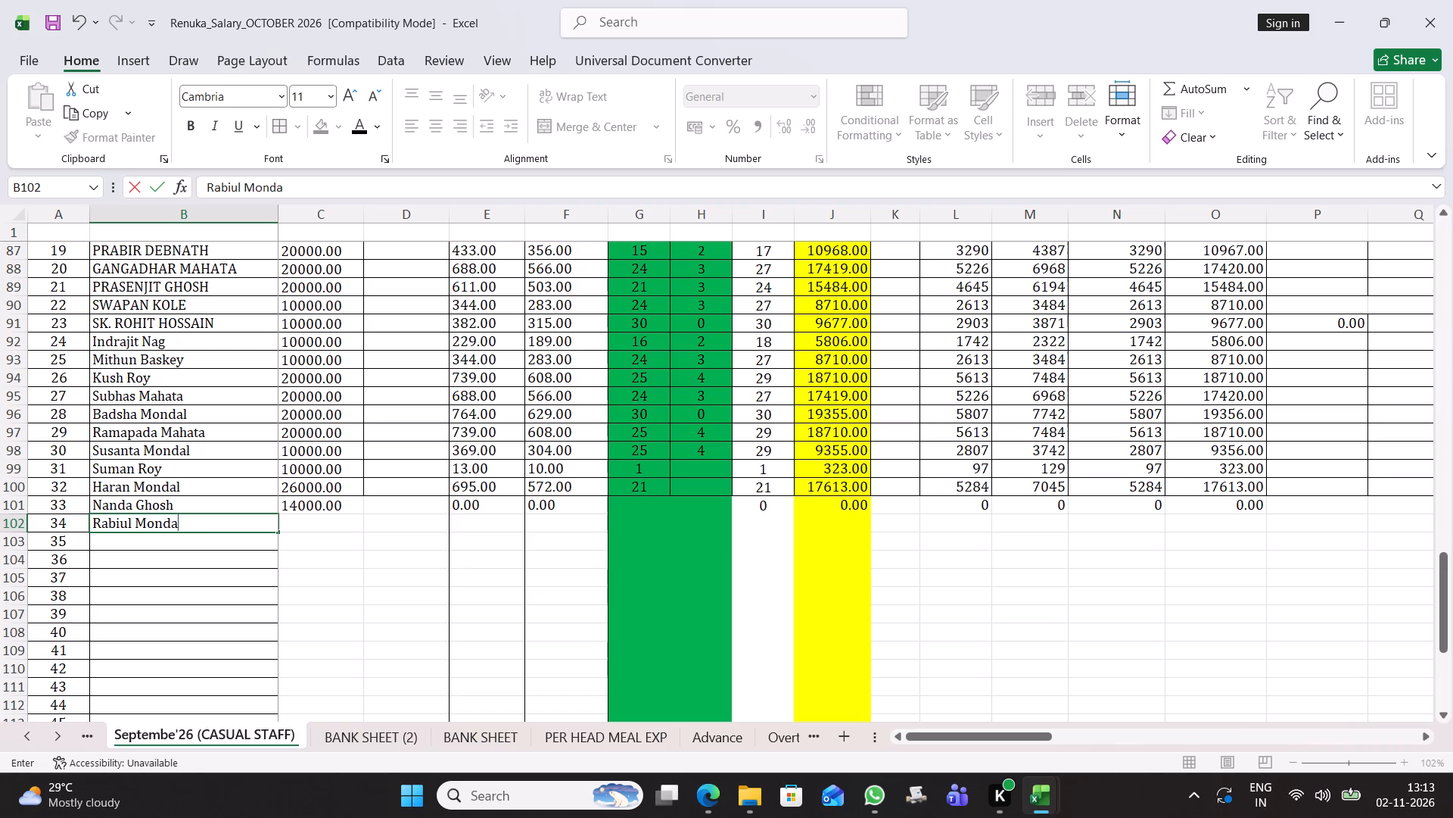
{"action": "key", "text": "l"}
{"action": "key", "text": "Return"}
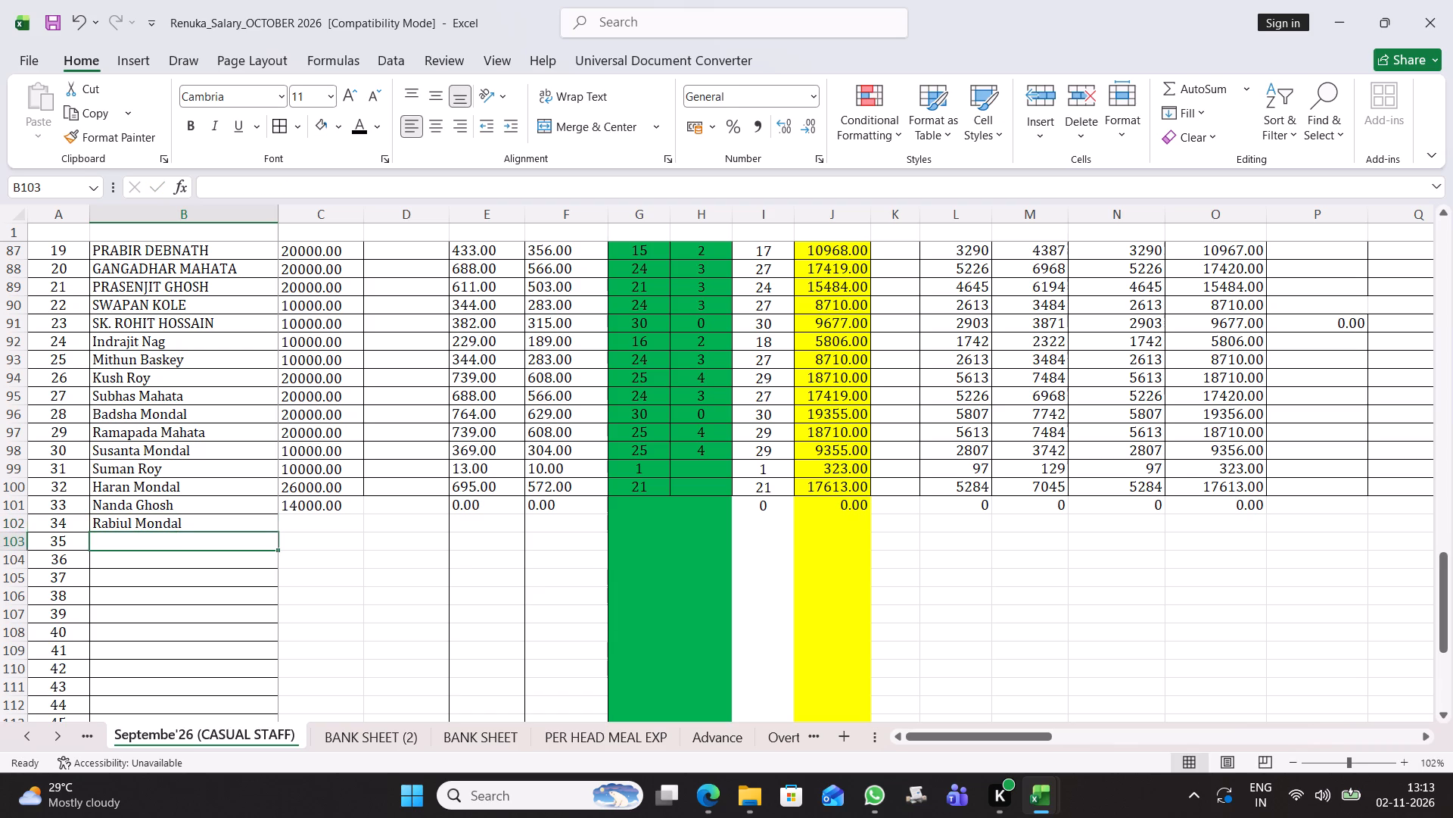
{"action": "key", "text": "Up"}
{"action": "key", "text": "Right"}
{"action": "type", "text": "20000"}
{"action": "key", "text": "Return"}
Enter the new employee's name at Sr. No 35 in the casual staff list.
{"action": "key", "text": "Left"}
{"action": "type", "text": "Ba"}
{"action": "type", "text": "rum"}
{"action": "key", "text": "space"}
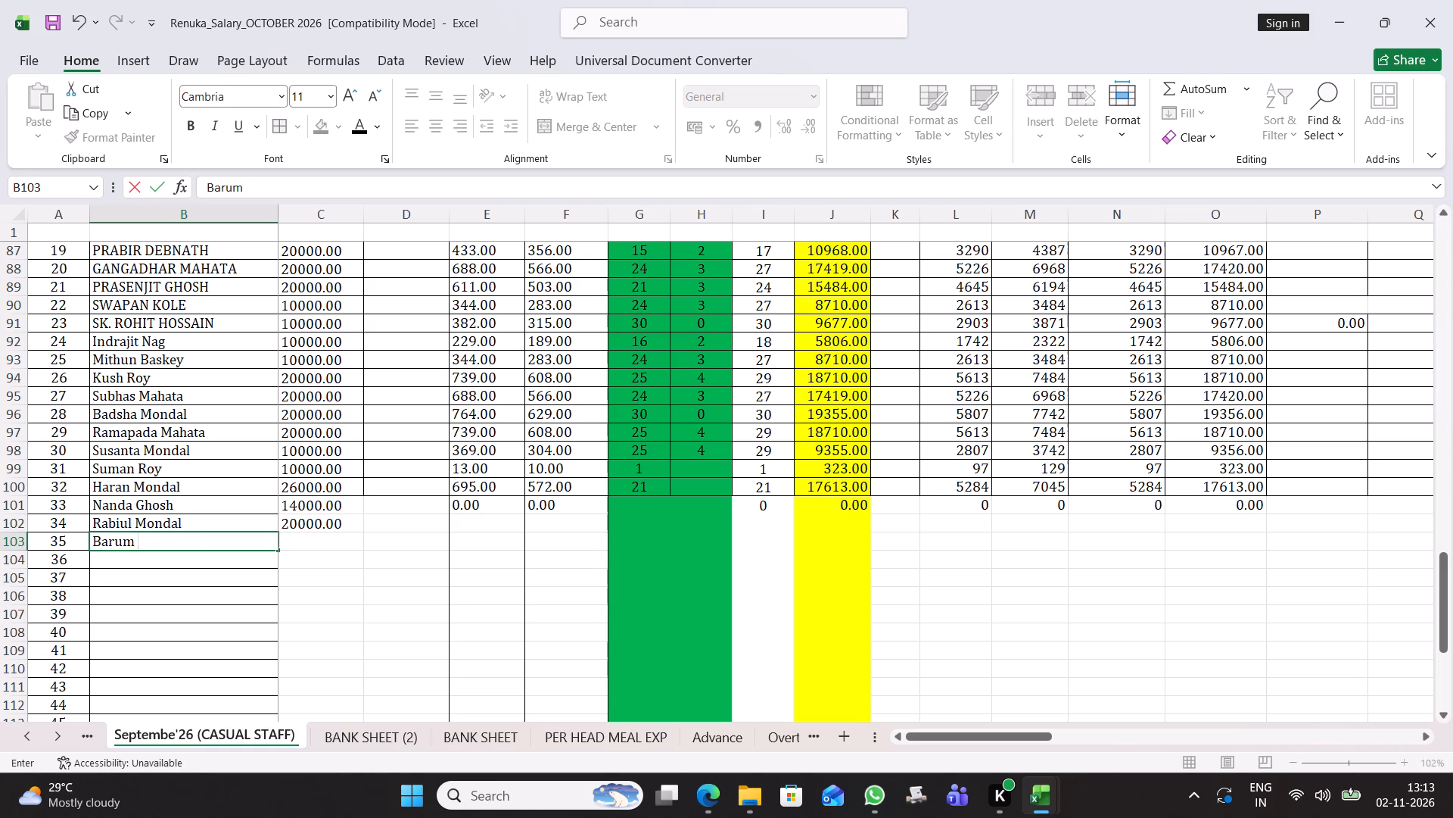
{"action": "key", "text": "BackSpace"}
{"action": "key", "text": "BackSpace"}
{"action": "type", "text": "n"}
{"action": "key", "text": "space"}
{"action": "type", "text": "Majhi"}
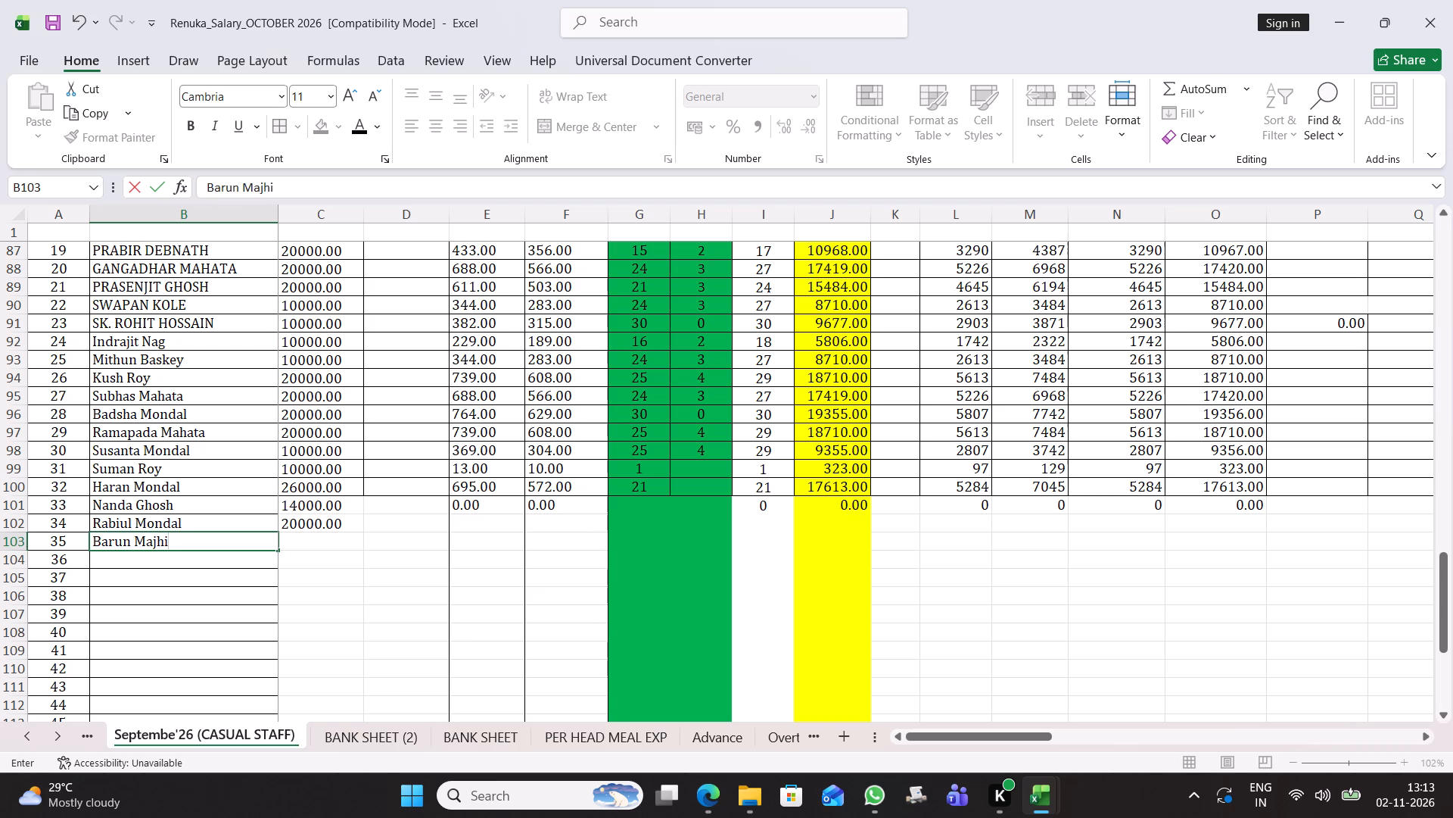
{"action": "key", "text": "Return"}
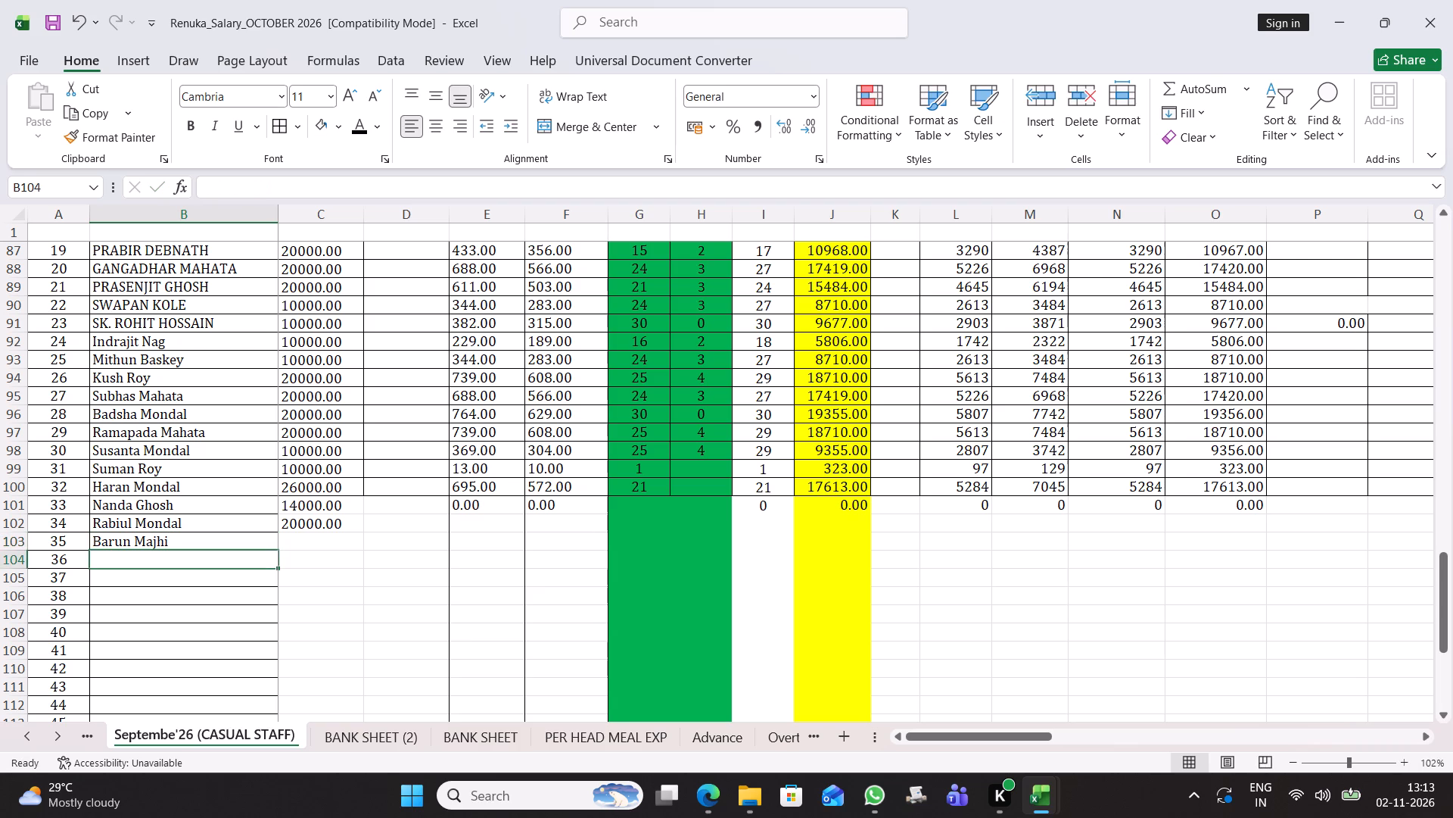
Enter the new employee's name at Sr. No 36 in the casual staff list.
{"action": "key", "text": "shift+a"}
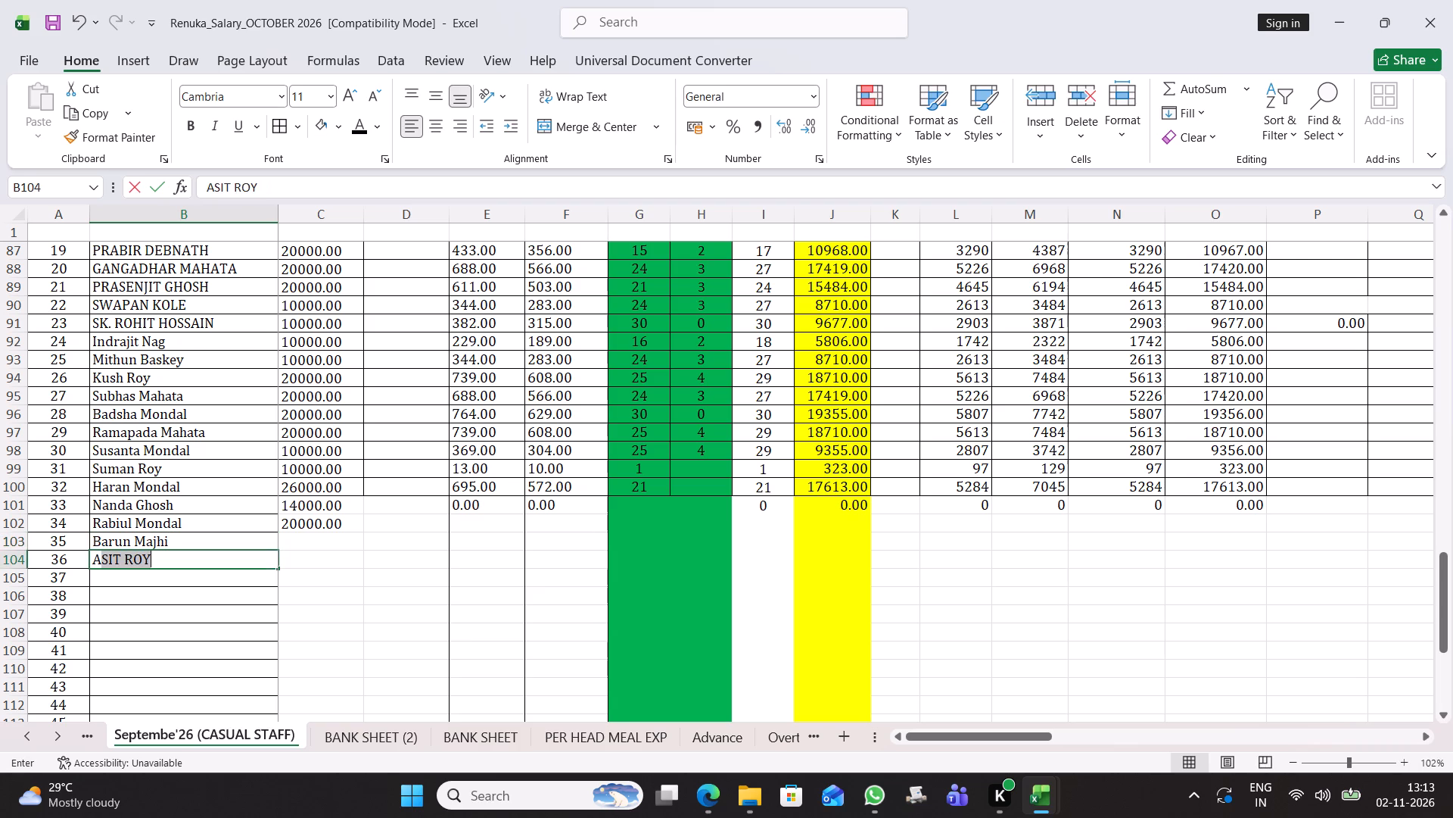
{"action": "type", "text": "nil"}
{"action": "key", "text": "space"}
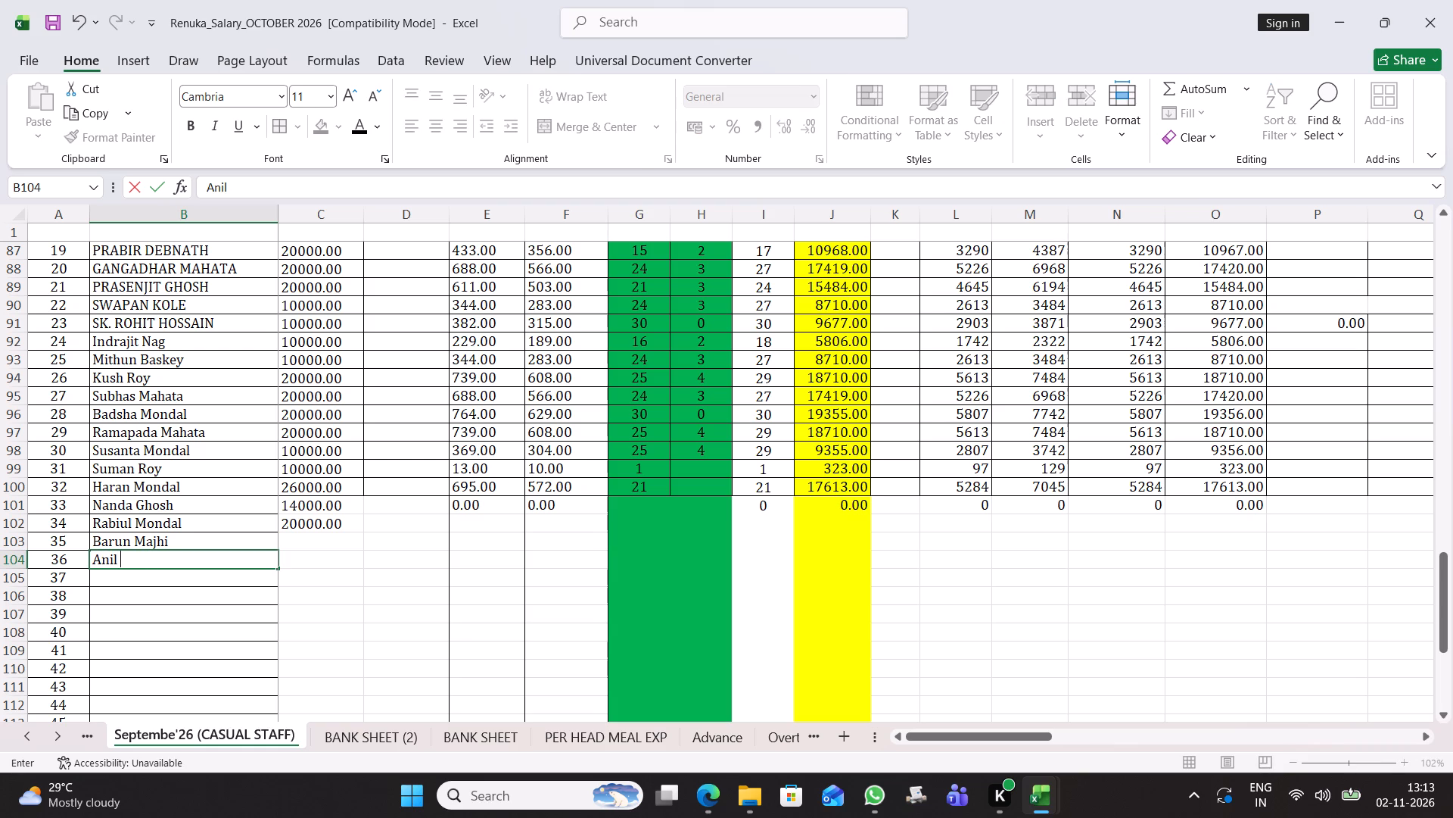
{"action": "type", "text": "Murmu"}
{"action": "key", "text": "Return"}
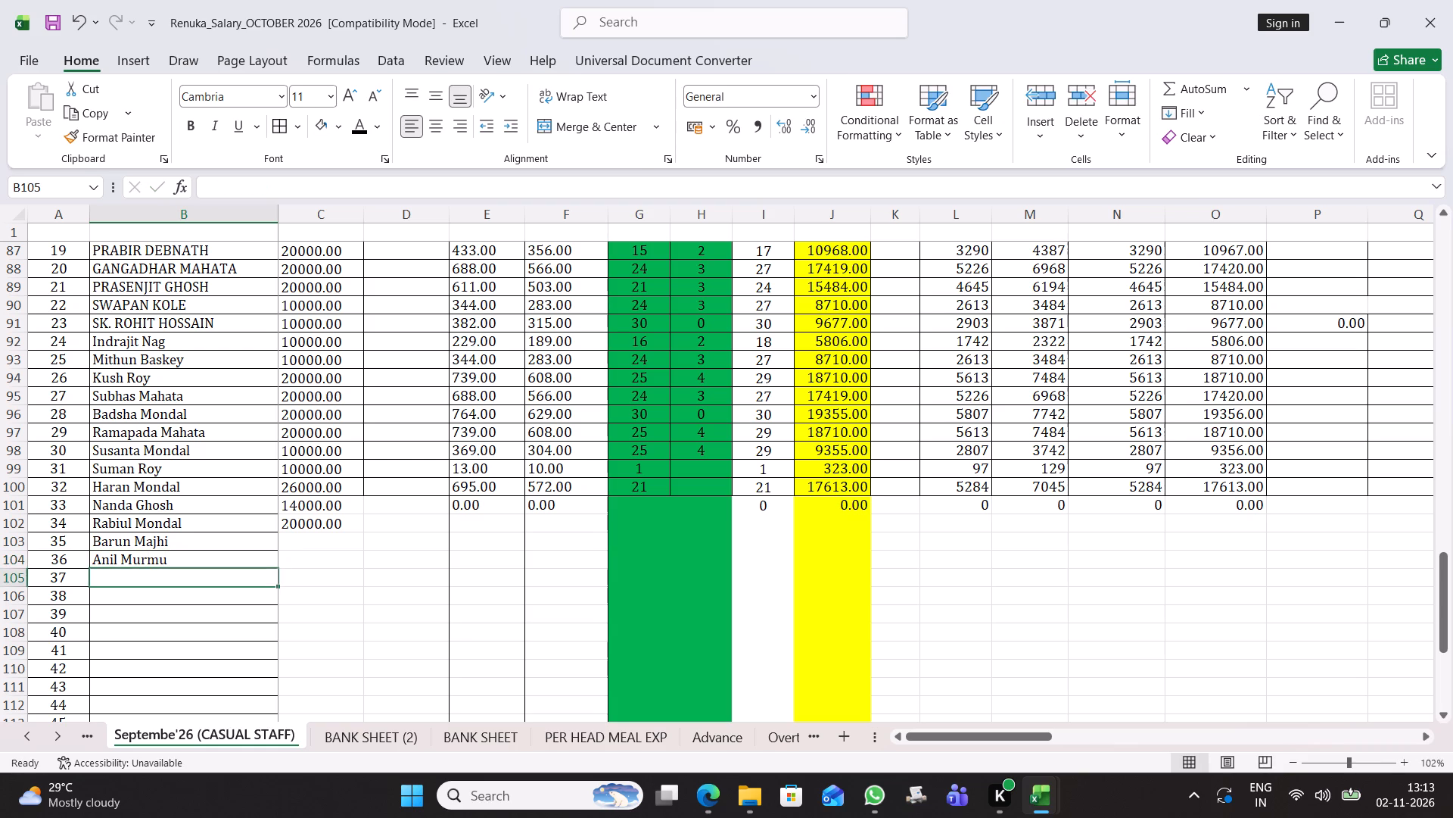
Enter the new employee's name at Sr. No 37 in the casual staff list.
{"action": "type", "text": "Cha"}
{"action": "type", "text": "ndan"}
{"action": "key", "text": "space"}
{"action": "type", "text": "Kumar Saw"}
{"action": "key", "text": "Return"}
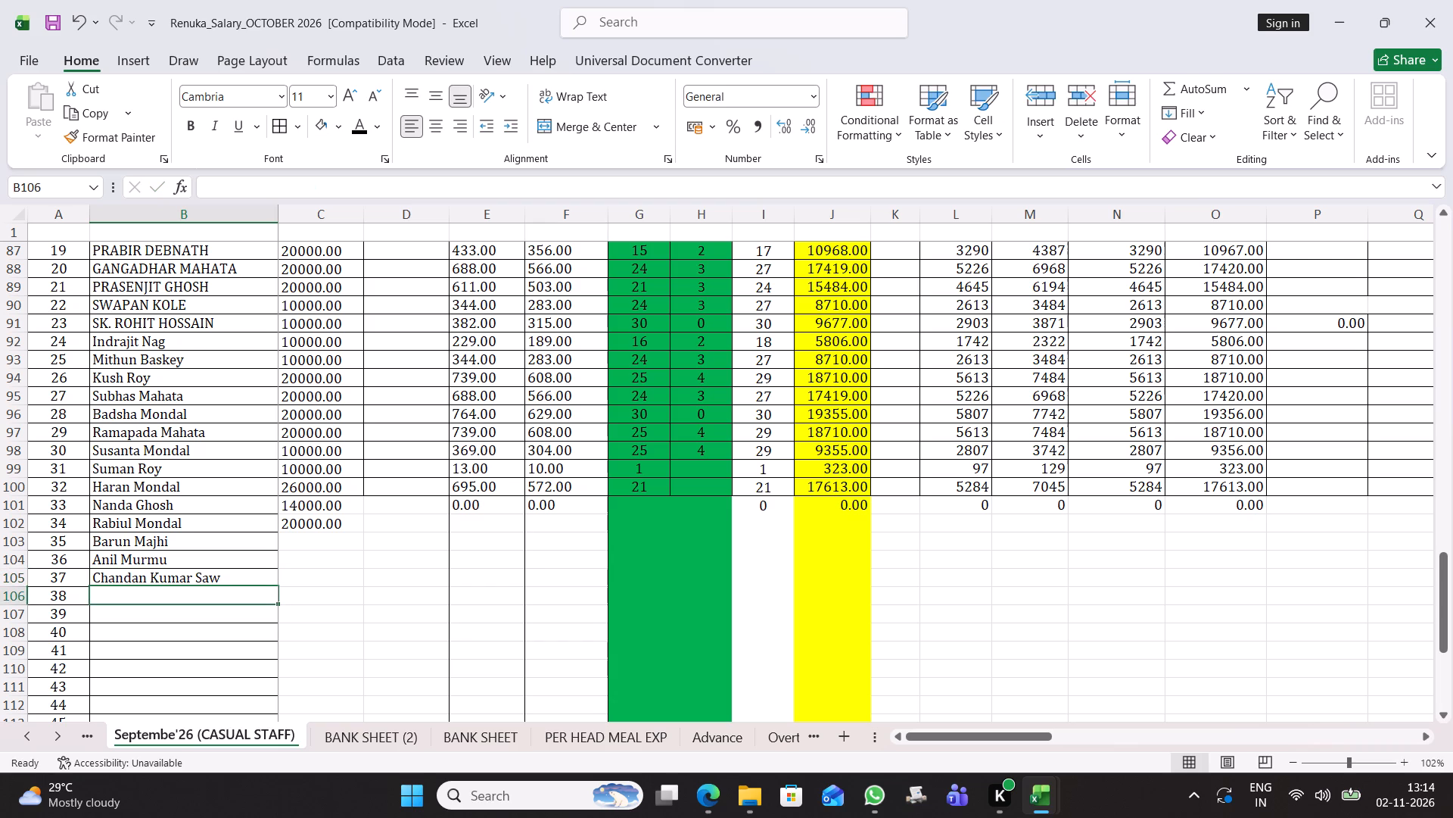
Enter the new employee's name at Sr. No 38 in the casual staff list.
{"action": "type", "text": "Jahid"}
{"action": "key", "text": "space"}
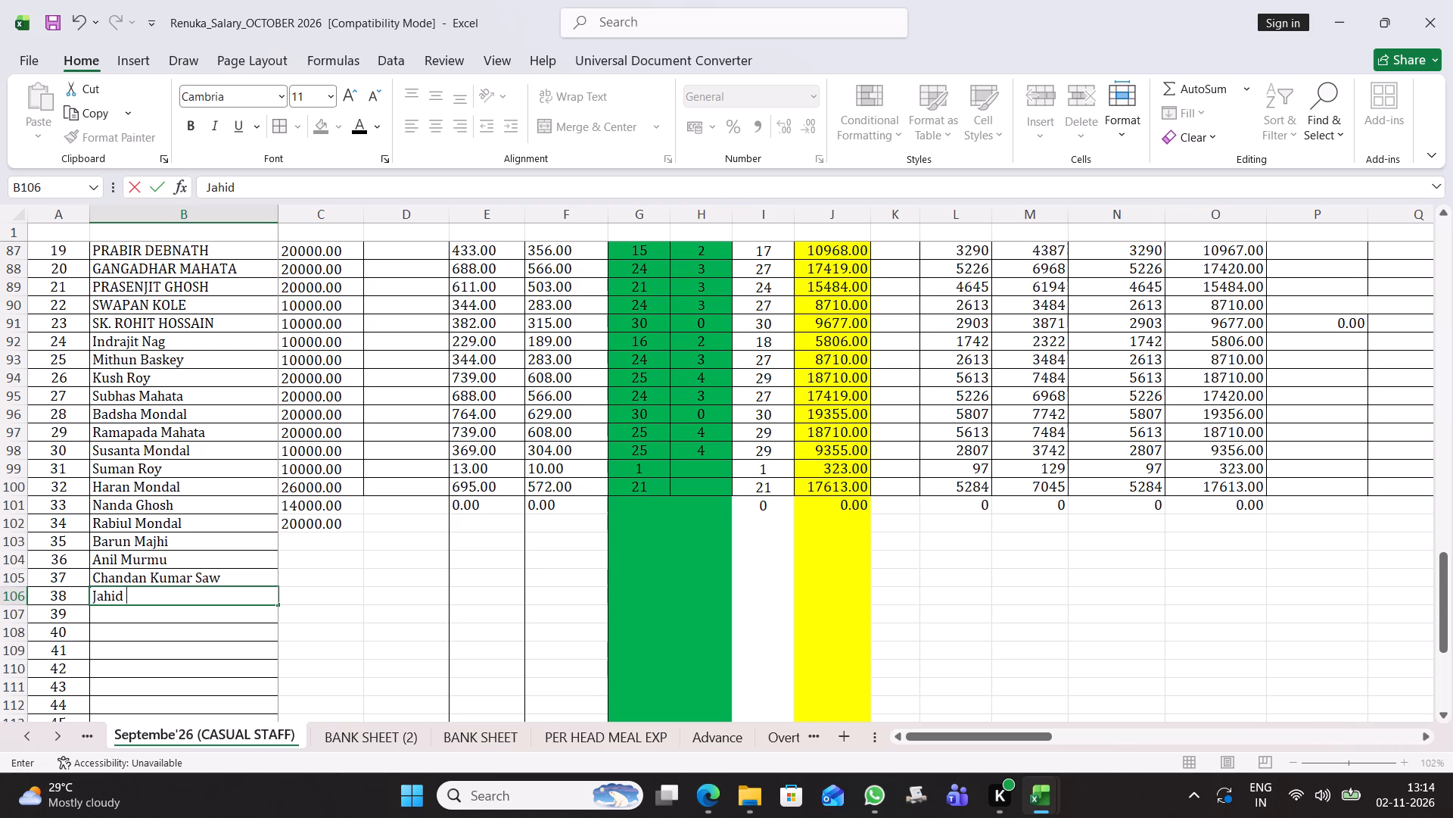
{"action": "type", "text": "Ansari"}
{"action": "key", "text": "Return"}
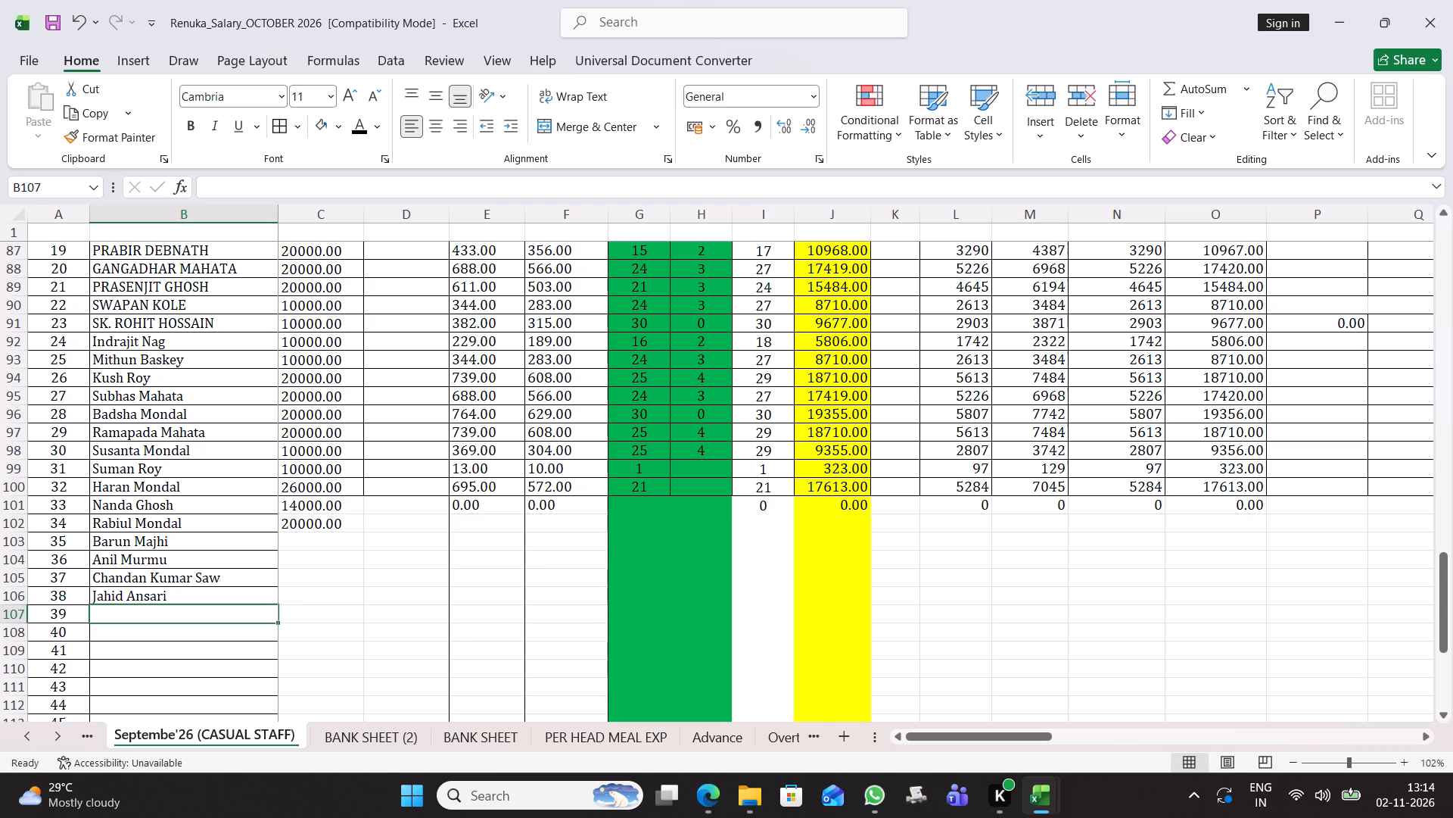
Enter the new employee's name at Sr. No 39 in the casual staff list.
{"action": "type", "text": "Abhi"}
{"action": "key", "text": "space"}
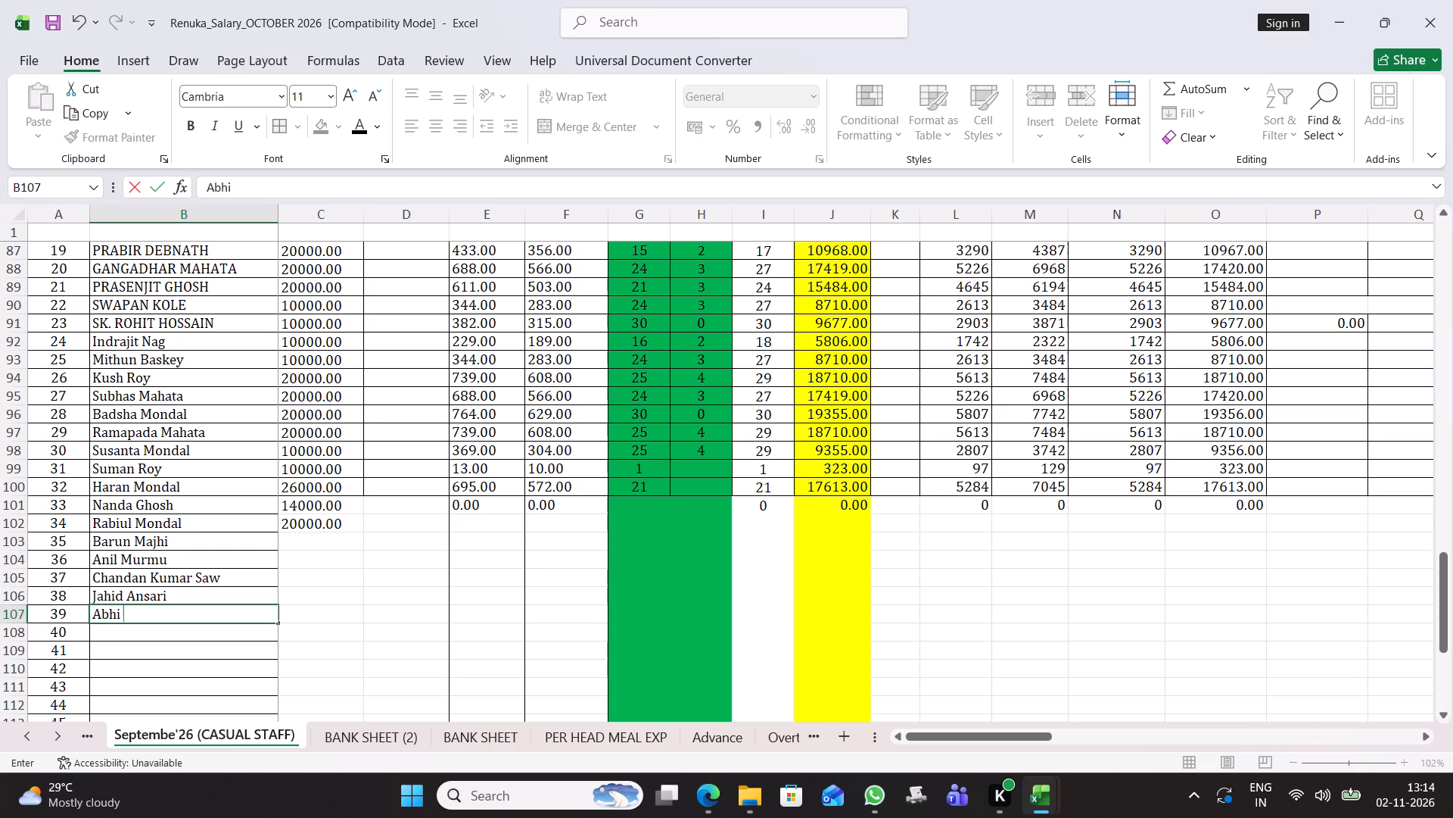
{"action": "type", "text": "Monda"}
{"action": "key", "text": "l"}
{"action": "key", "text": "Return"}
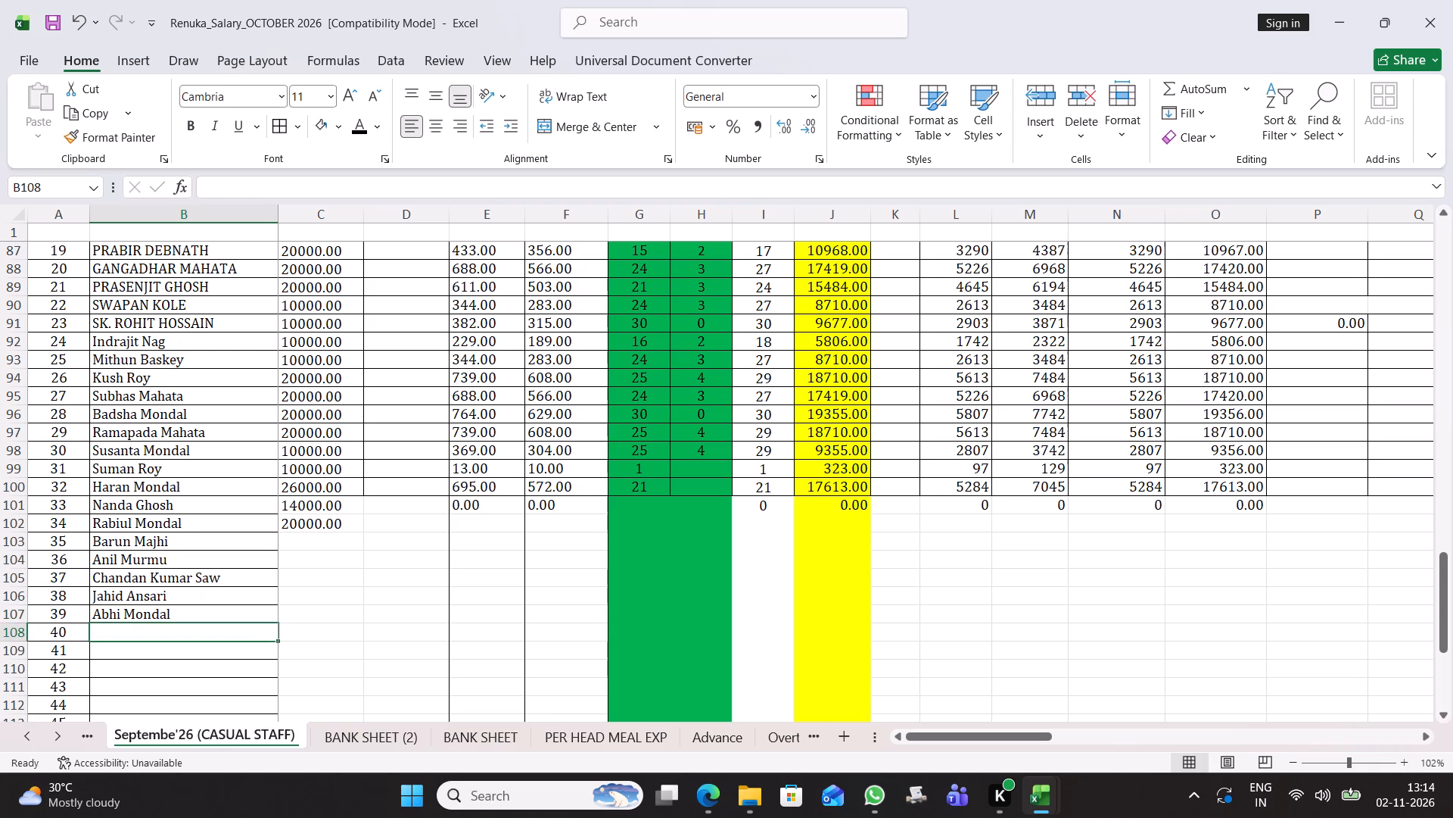